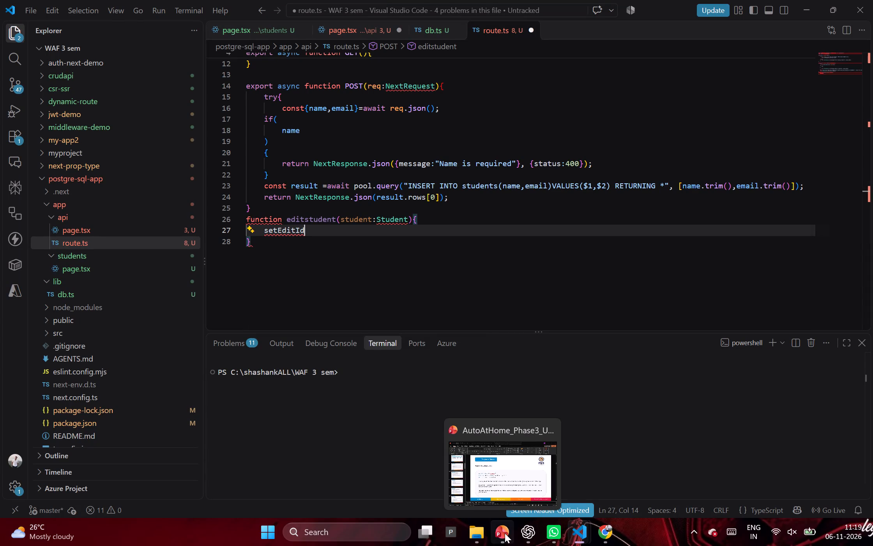
Switch to the AutoAtHome presentation in PowerPoint and read through the Literature Survey slides for Papers 1 to 3.
left_click(523, 477)
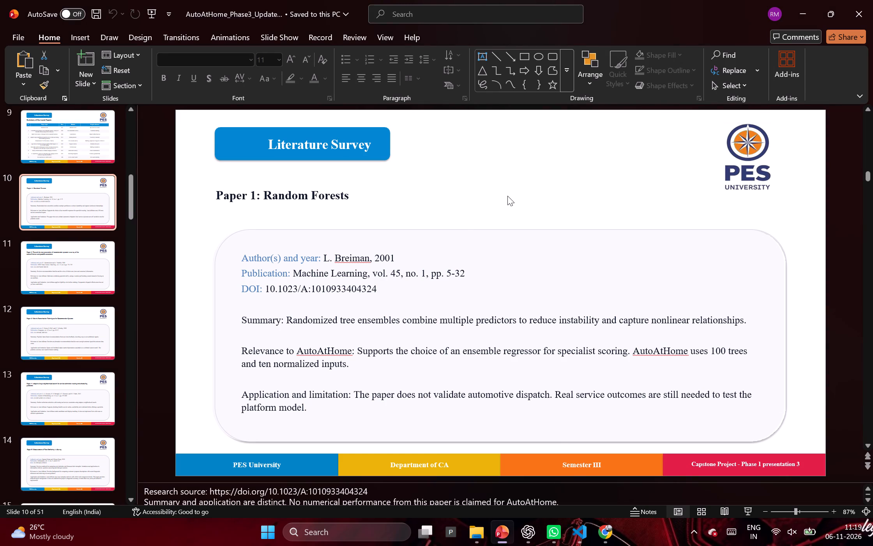
left_click(507, 196)
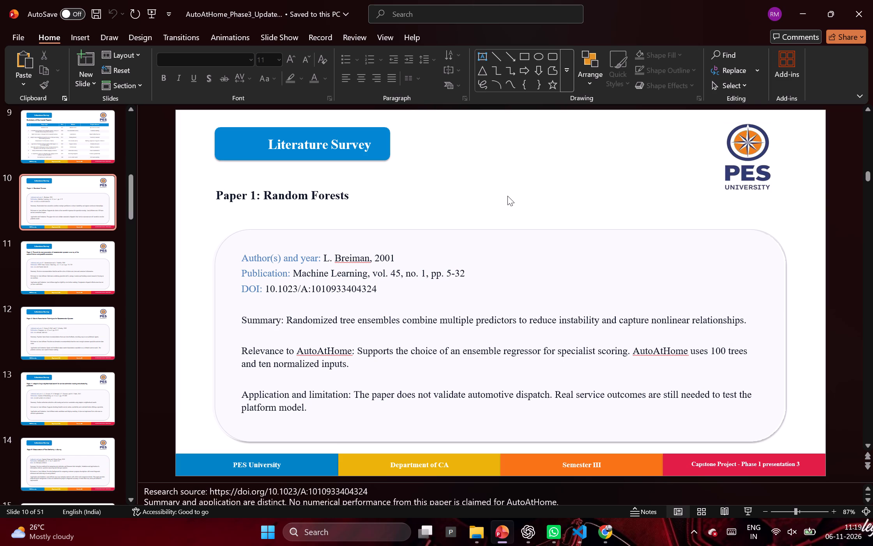
key("Down")
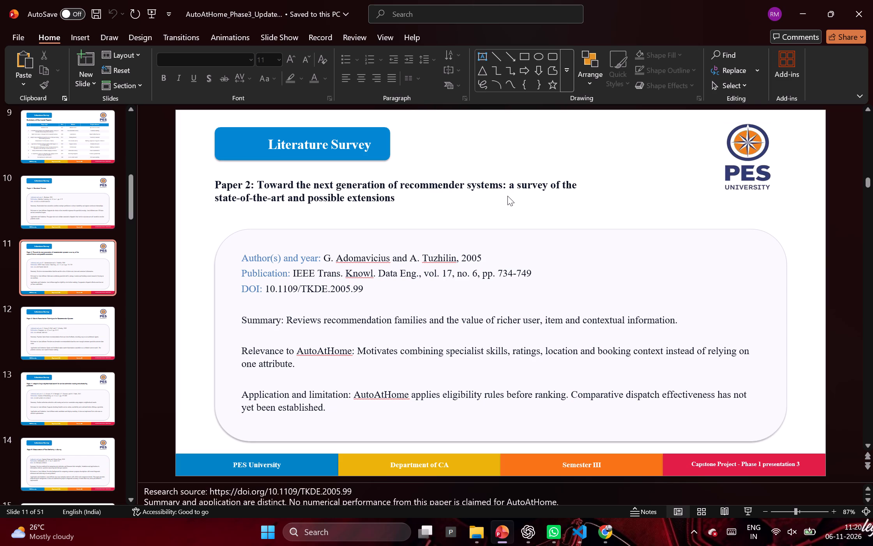
key("Right")
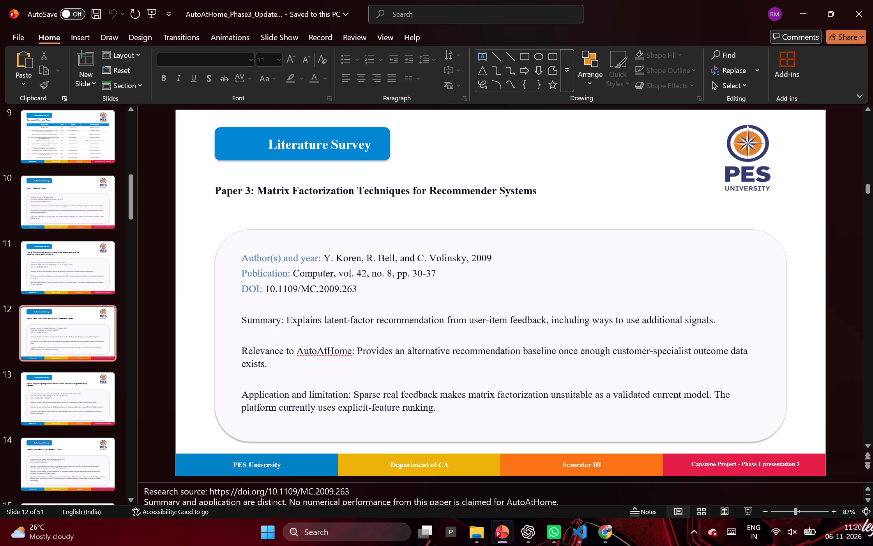
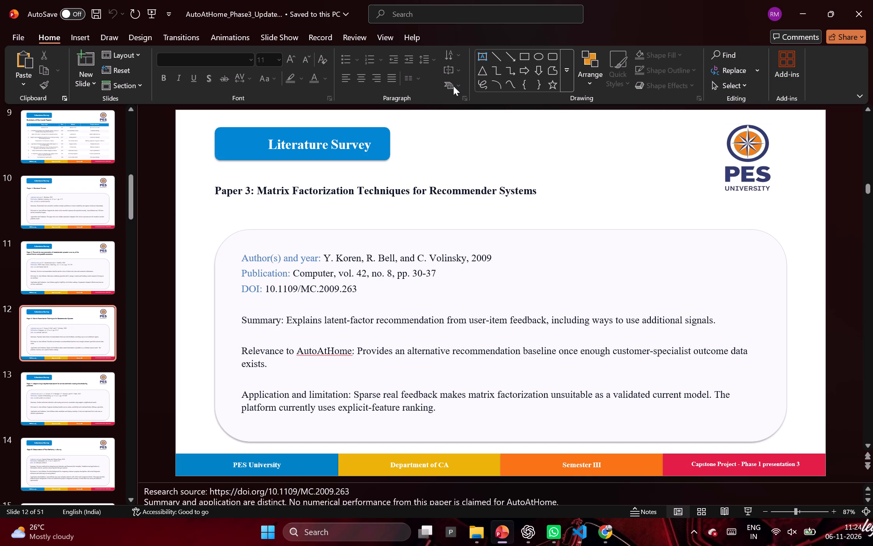
Read the Literature Survey slide for Paper 4 on service technician routing, checking it against the Paper 3 slide.
left_click(472, 145)
scroll(472, 145, "down", 1)
key("Down")
key("Up")
key("Down")
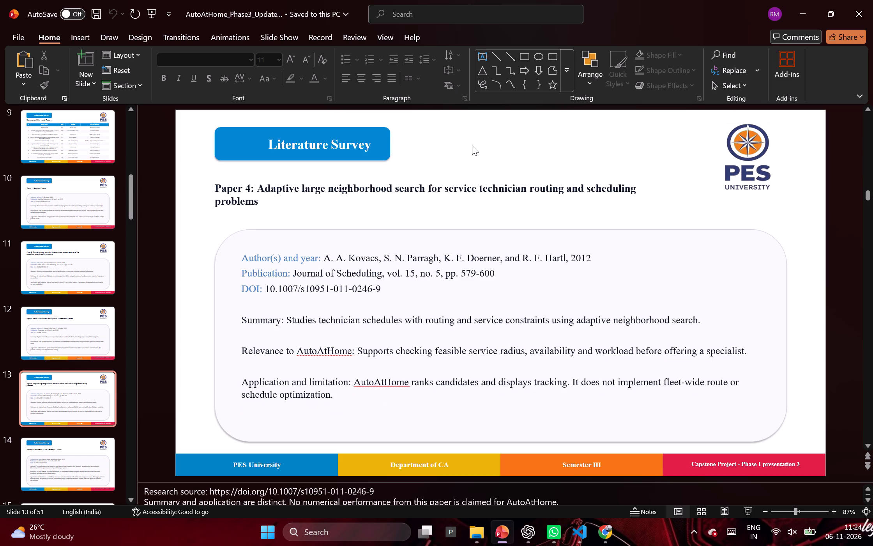
key("Up")
key("Down")
Read through the Literature Survey slides for Paper 5 on text similarity and Paper 6 on machine fault diagnosis.
key("Down")
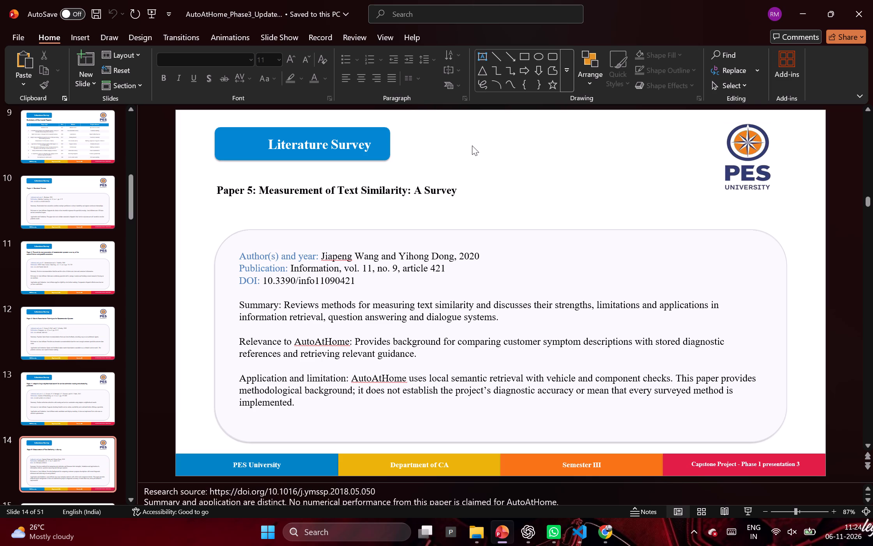
key("Down")
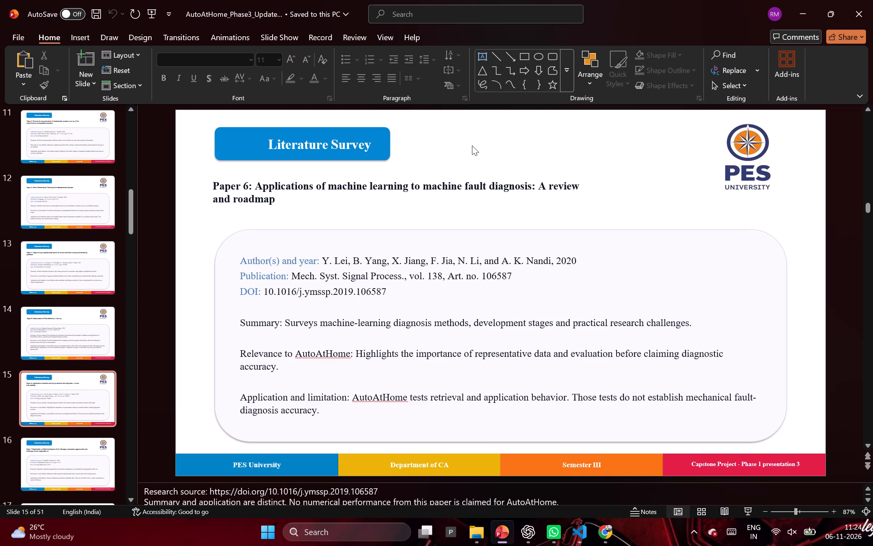
key("Up")
key("Down")
key("Down")
key("Up")
key("Down")
key("Up")
key("Up")
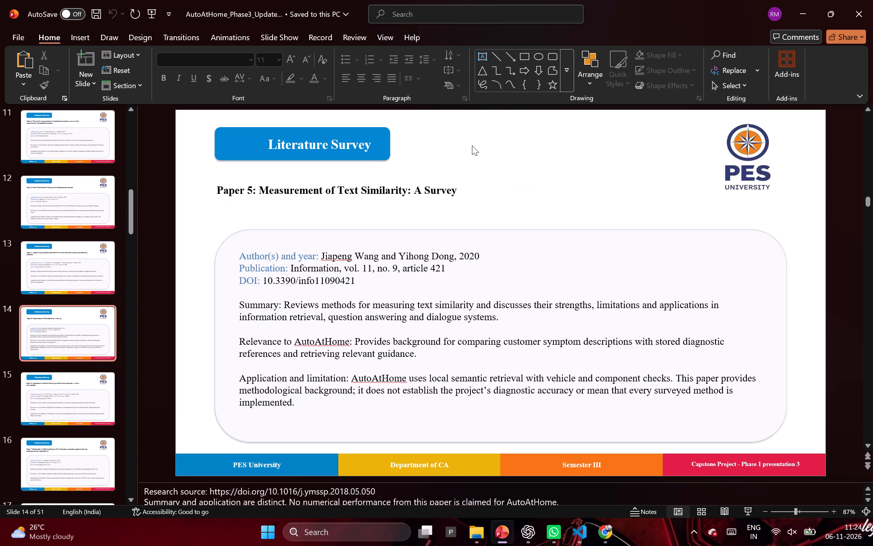
key("Down")
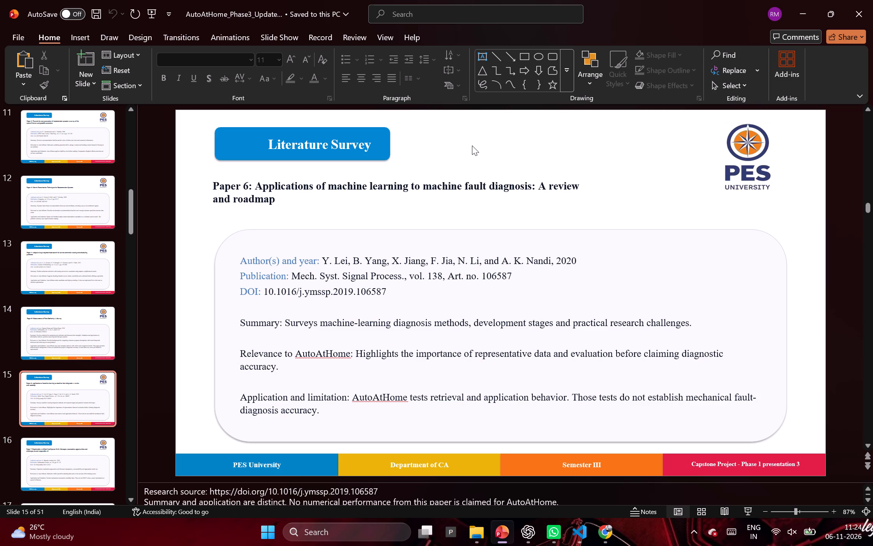
Examine the Literature Survey slide for Paper 7 on Explainable Artificial Intelligence, comparing it with the Paper 6 slide.
key("Right")
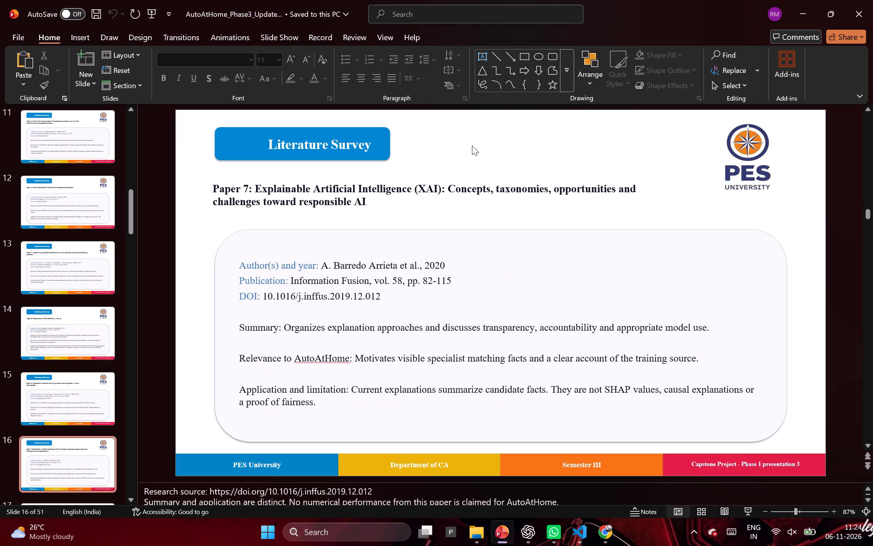
key("Left")
key("Right")
key("Left")
key("Right")
key("Left")
key("Right")
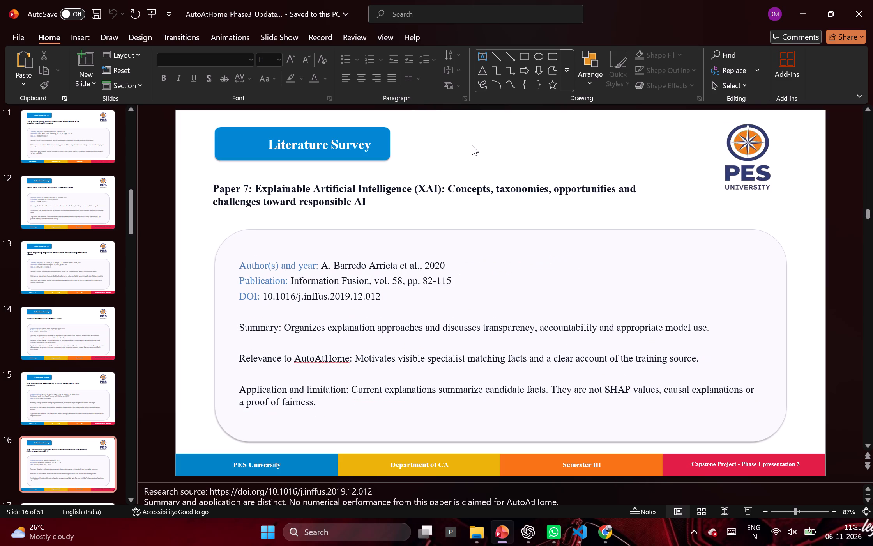
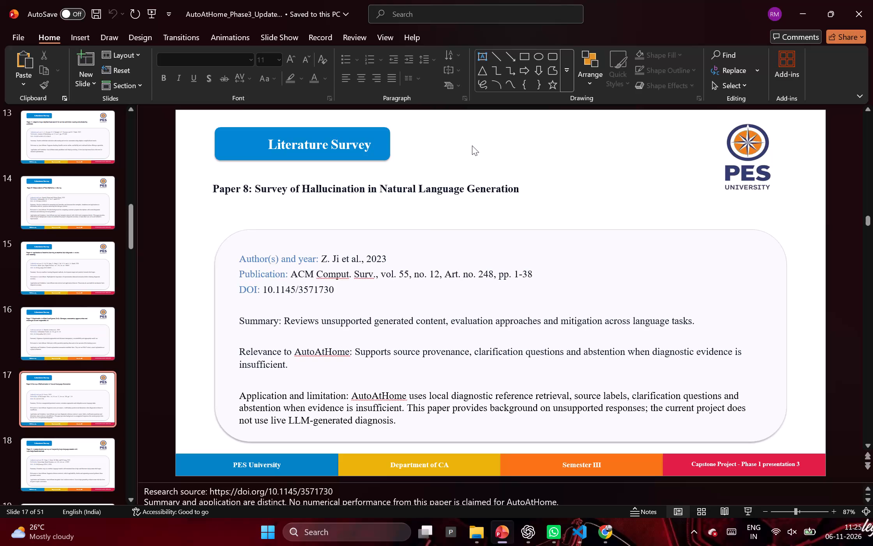
Go back through the Literature Survey slides to the Summary of Surveyed Papers table and review it.
key("Left")
key("Left")
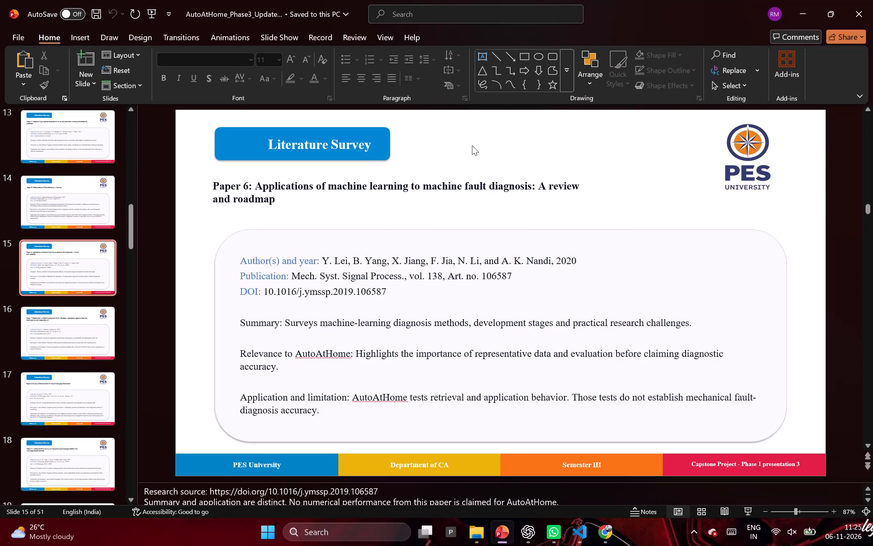
key("Left")
key("Left")
key("Left")
key("Left")
key("Left")
key("Left")
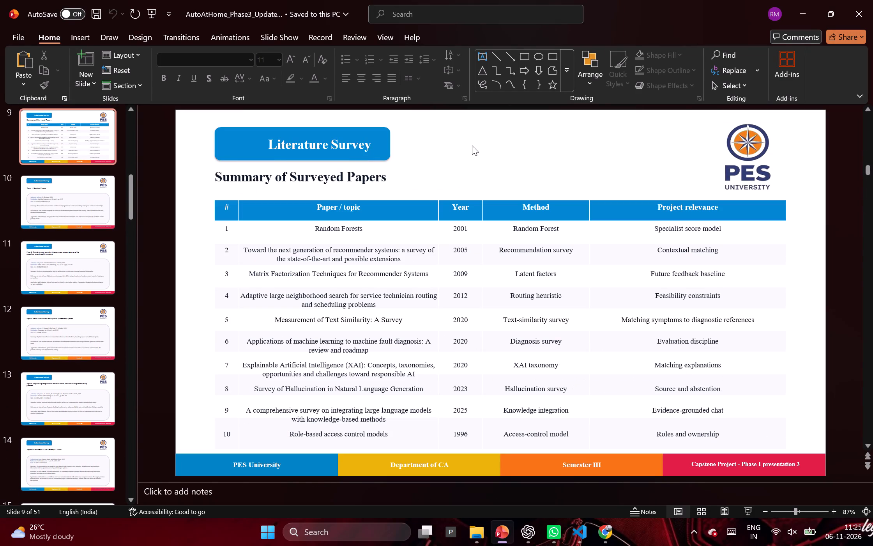
Skim the individual Literature Survey paper slides forward from Paper 1 to Paper 9, and return to Paper 6 on machine fault diagnosis.
key("Right")
key("Right")
key("Right")
key("Right")
key("Right")
key("Right")
key("Right")
key("Right")
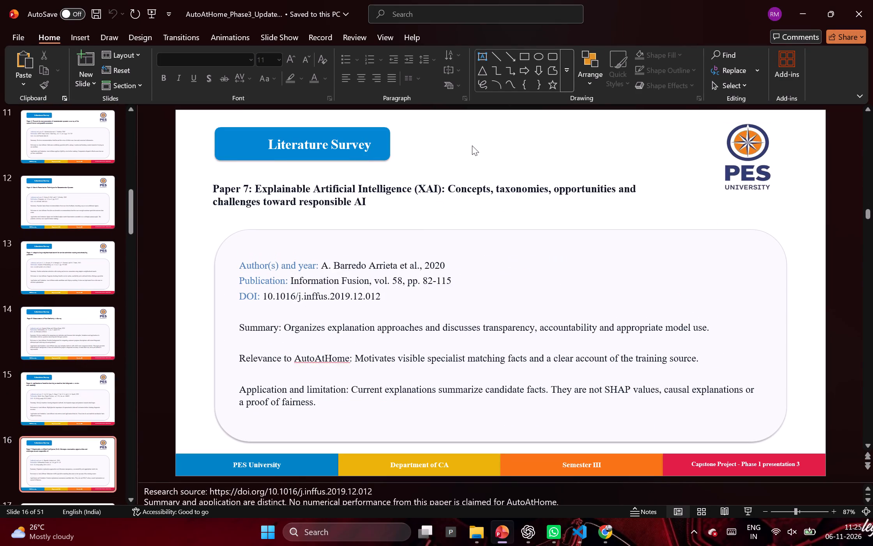
key("Right")
key("Left")
key("Left")
key("Left")
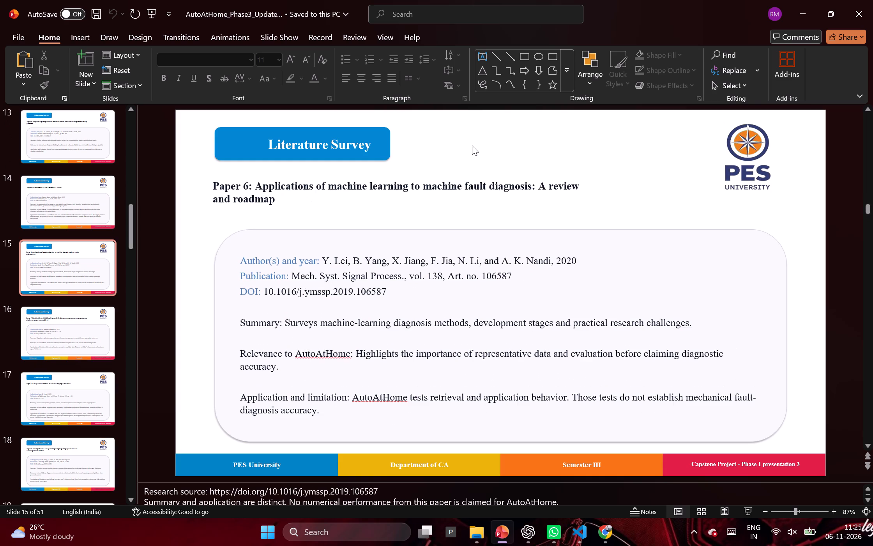
Look through the remaining Literature Survey slides up to Paper 10 on role-based access control, and examine the Comparative Study table.
key("Right")
key("Right")
key("Right")
key("Right")
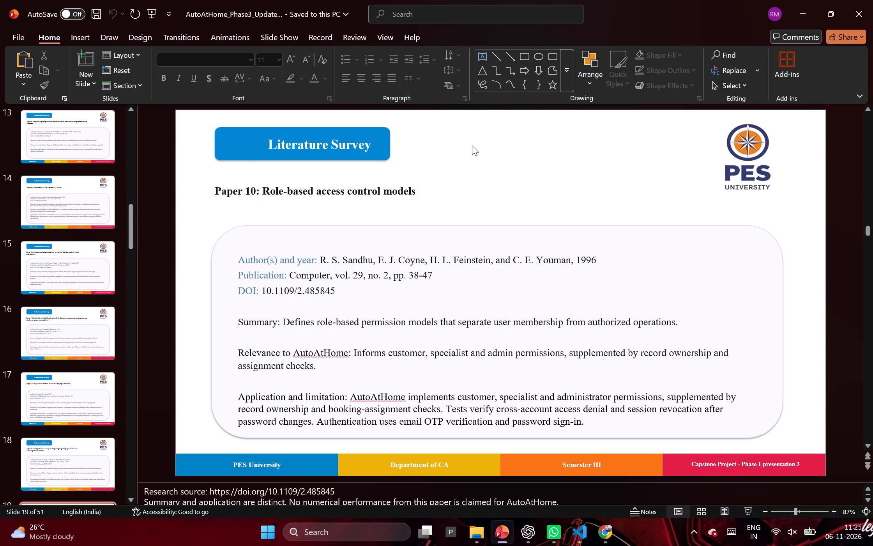
key("Right")
key("Right")
key("Left")
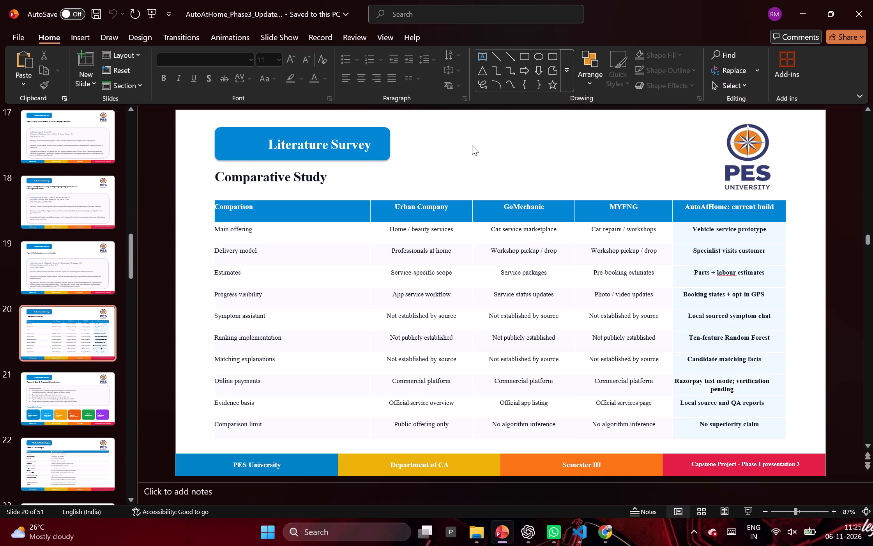
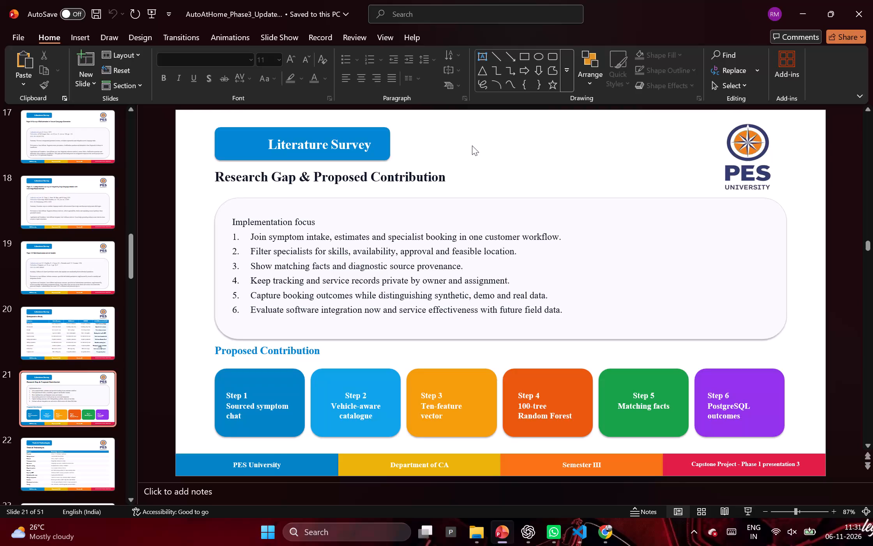
Recheck the Comparative Study table, and skim forward through the Research Gap, requirements and Design slides to the Implementation section.
key("Up")
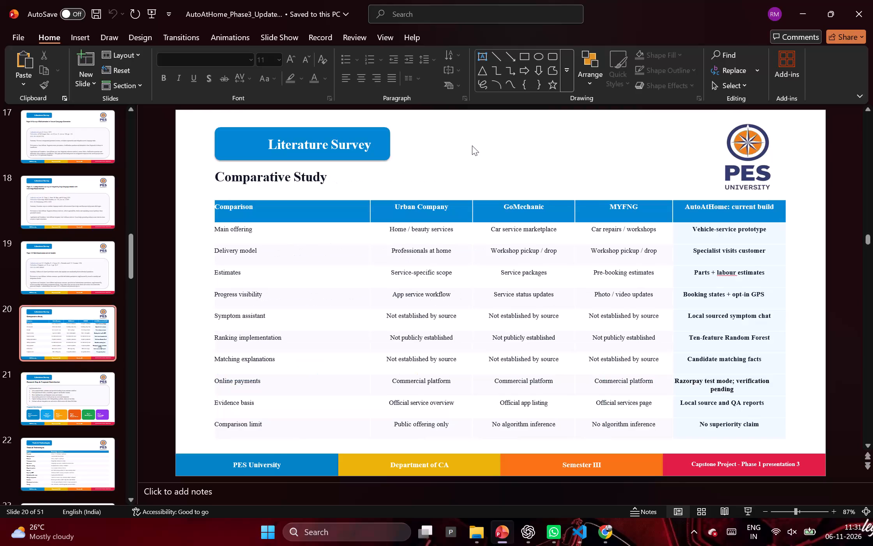
key("Down")
key("Down")
key("Down")
key("Down")
key("Down")
key("Down")
key("Down")
key("Down")
key("Down")
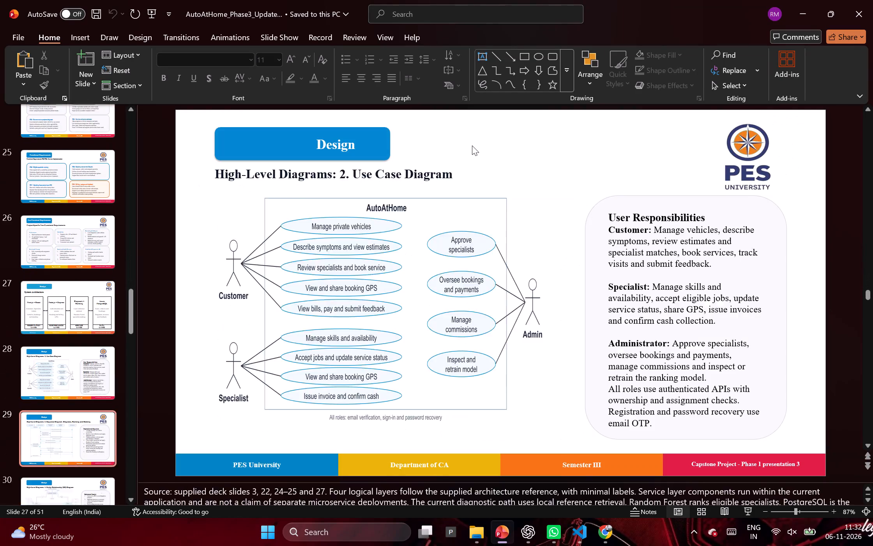
key("Down")
key("Down")
key("Down")
key("Down")
key("Down")
key("Down")
key("Down")
Go back through the Design section and examine the Sequence Diagram, Use Case Diagram and System Architecture slides.
key("Up")
key("Up")
key("Up")
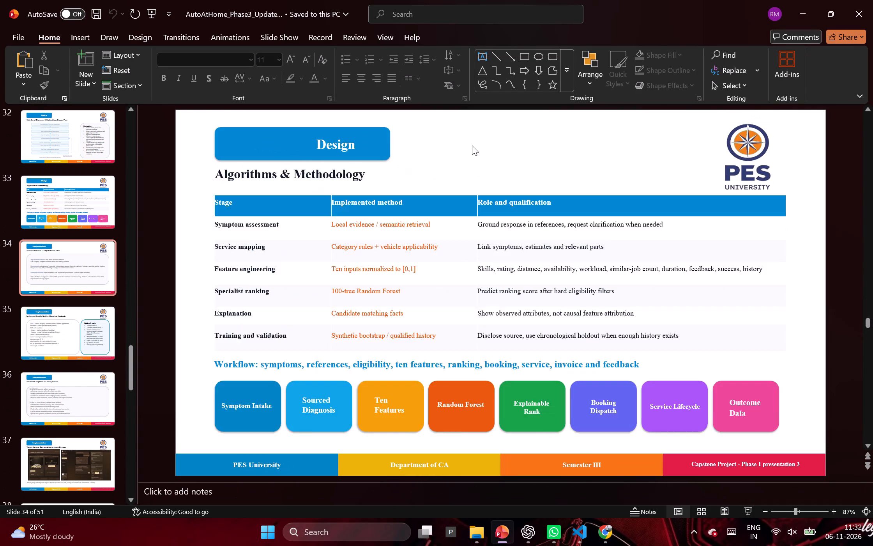
key("Up")
key("Up")
key("Up")
key("Up")
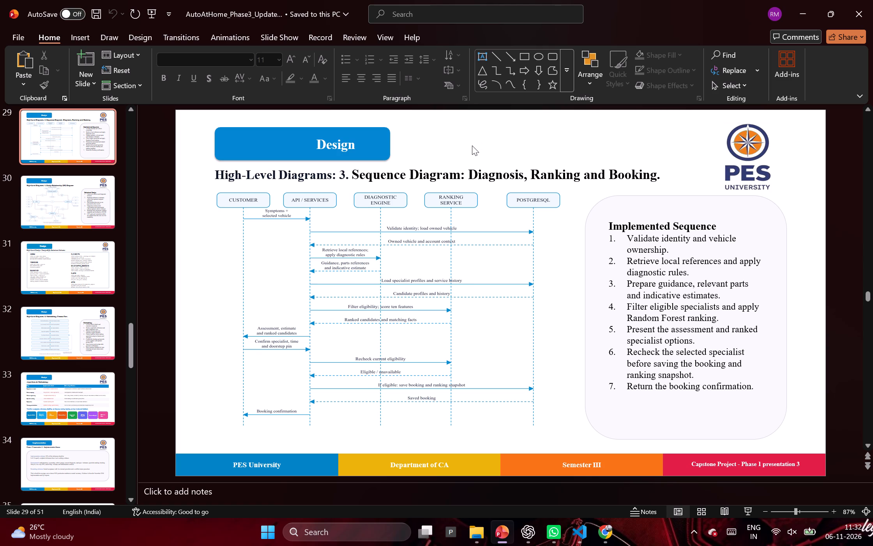
key("Up")
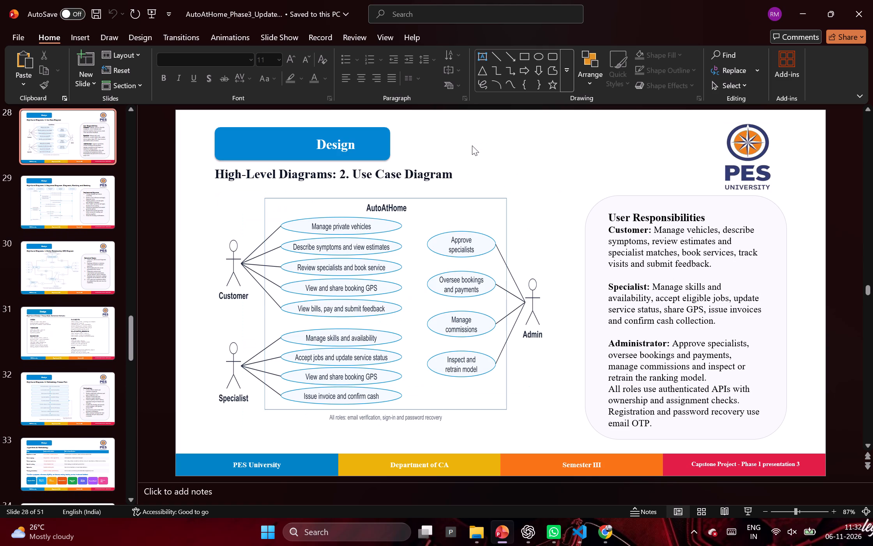
key("Up")
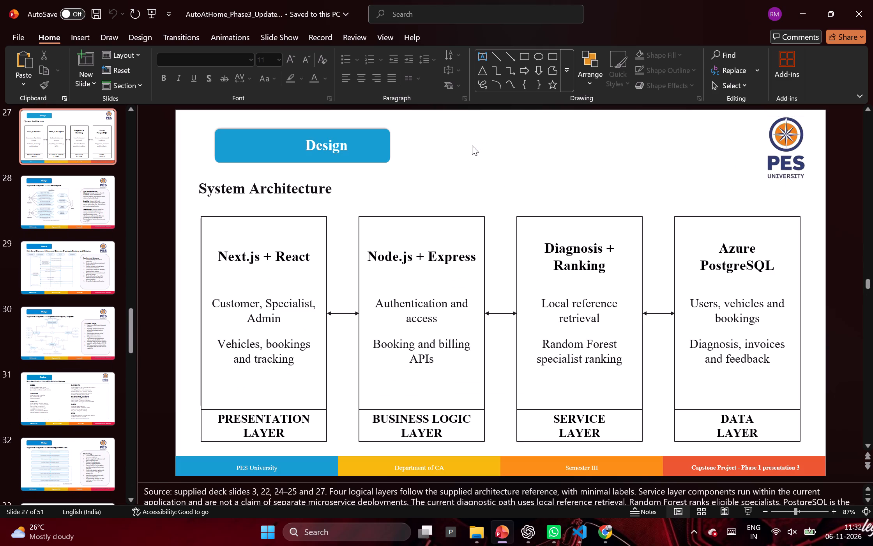
Look through the Design slides from the ER Diagram to the Methodology Process Flow, and on to the Specialist Selection and Private GPS working screens.
key("Down")
key("Down")
key("Down")
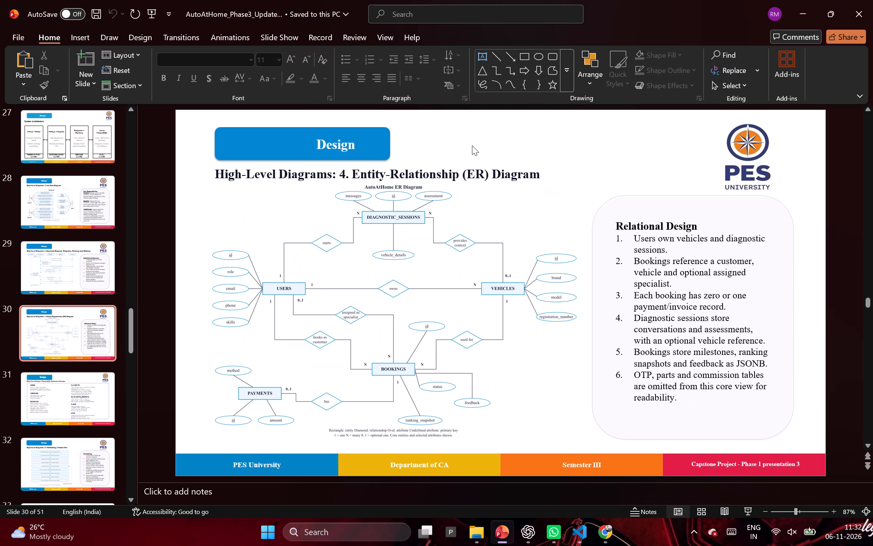
key("Down")
key("Down")
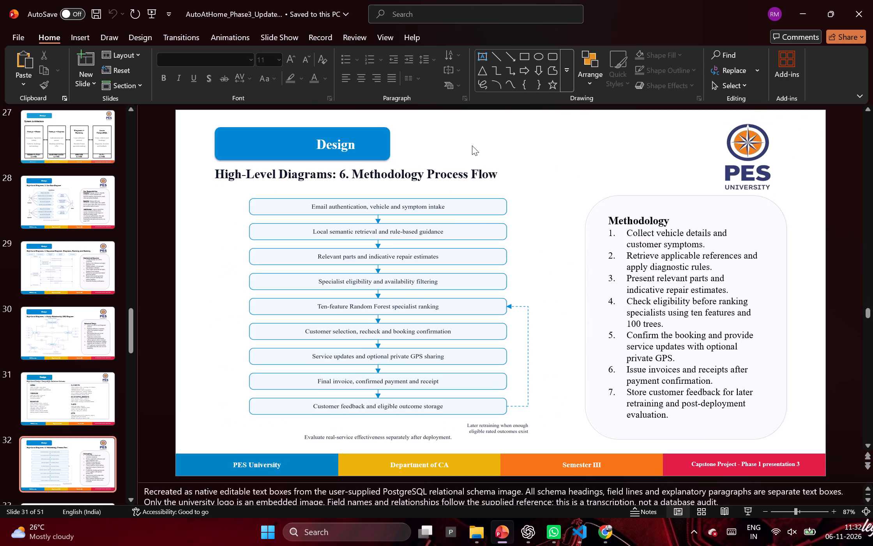
key("Down")
key("Down")
key("Down")
key("Down")
key("Down")
key("Down")
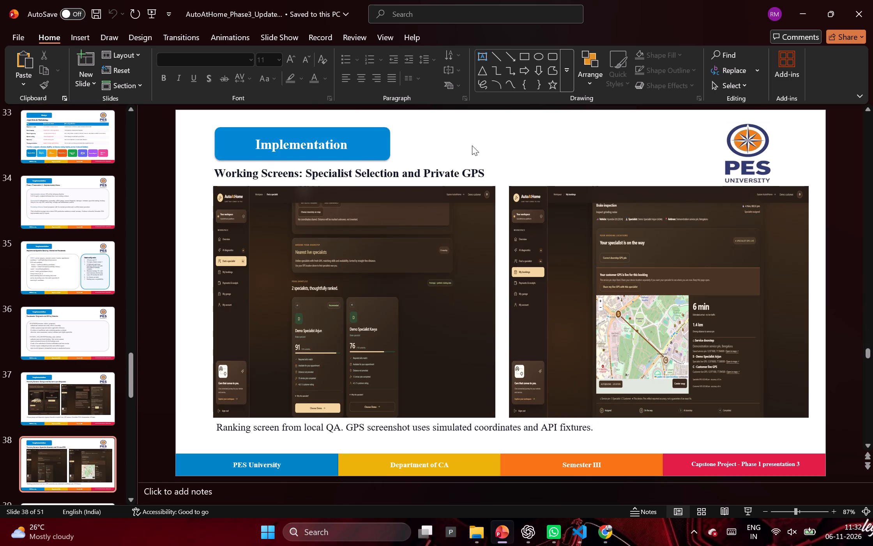
Skim the remaining Implementation slides and the Software Testing section, passing the ML Model Comparison slide.
key("Down")
key("Down")
key("Down")
key("Down")
key("Down")
key("Down")
key("Down")
key("Down")
key("Down")
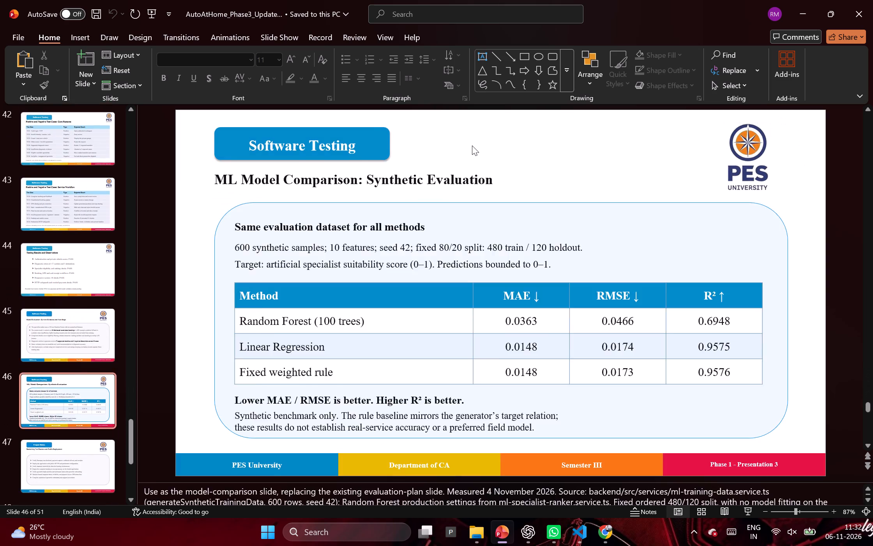
key("Down")
key("Down")
Return to the Software Testing section and read the ML Model Comparison slide against the Model Evaluation slide.
key("Up")
key("Up")
key("Up")
key("Up")
key("Down")
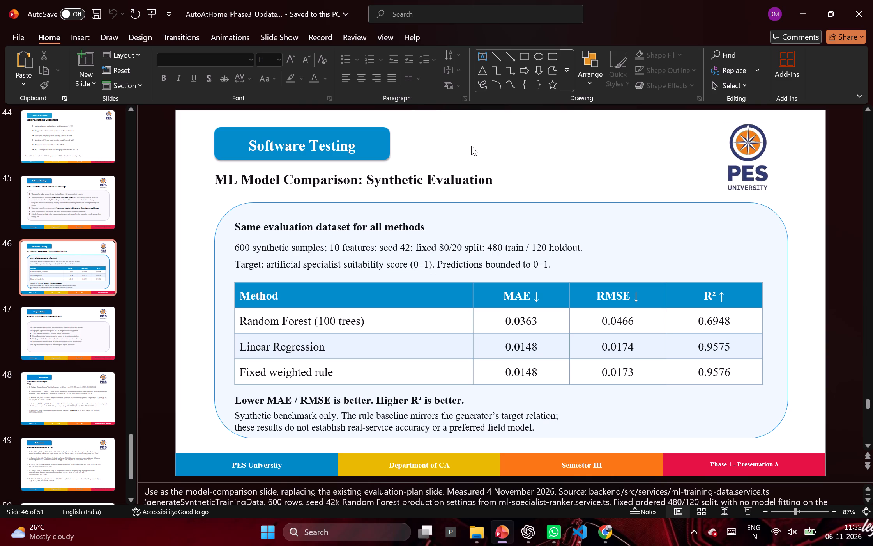
key("Up")
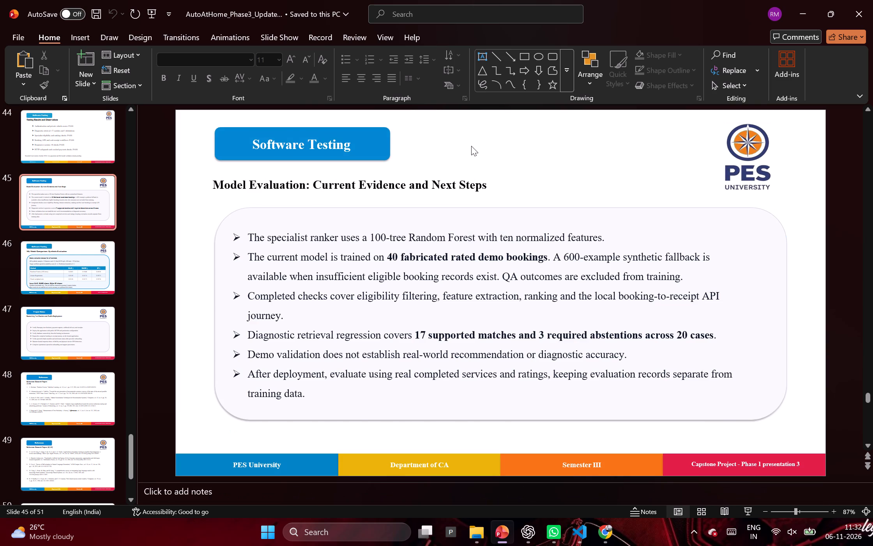
key("Down")
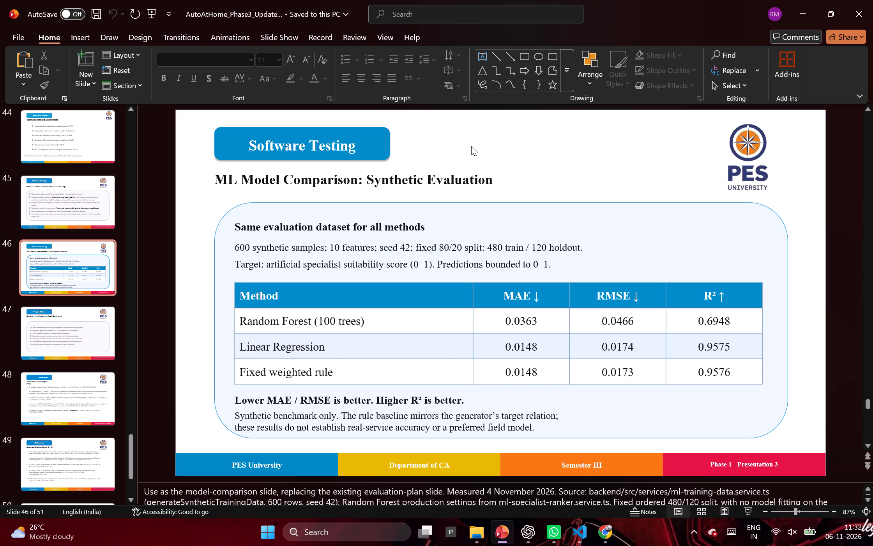
key("Up")
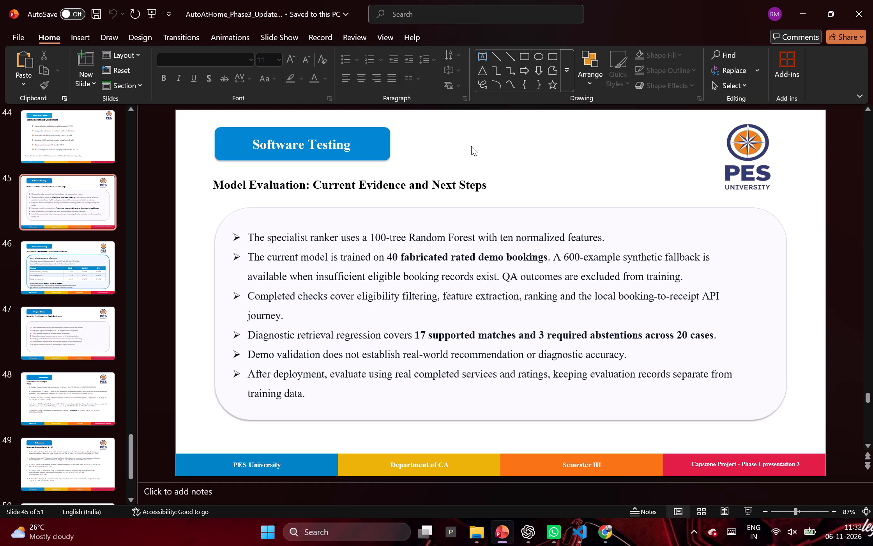
Revisit the positive and negative test case slides, and move forward to the Project Status slide on remaining verification and public deployment.
key("Up")
key("Up")
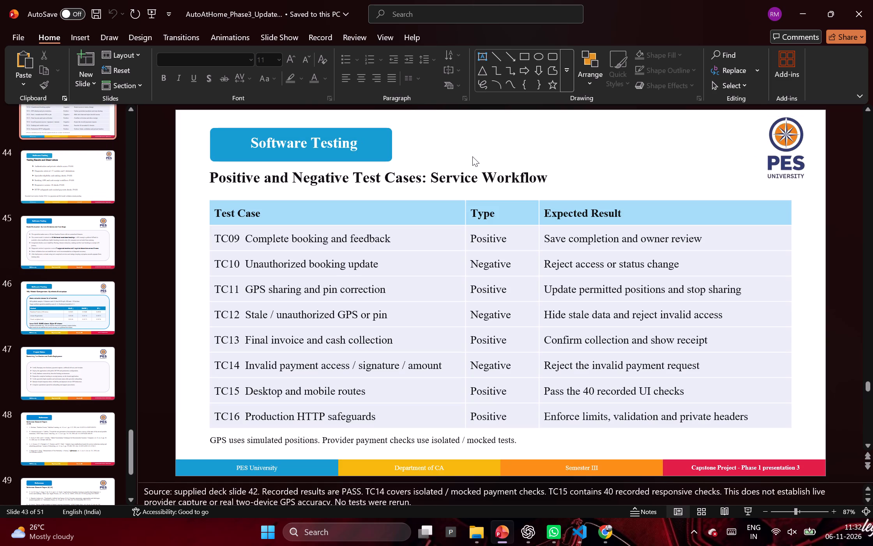
key("Up")
key("Down")
key("Down")
key("Down")
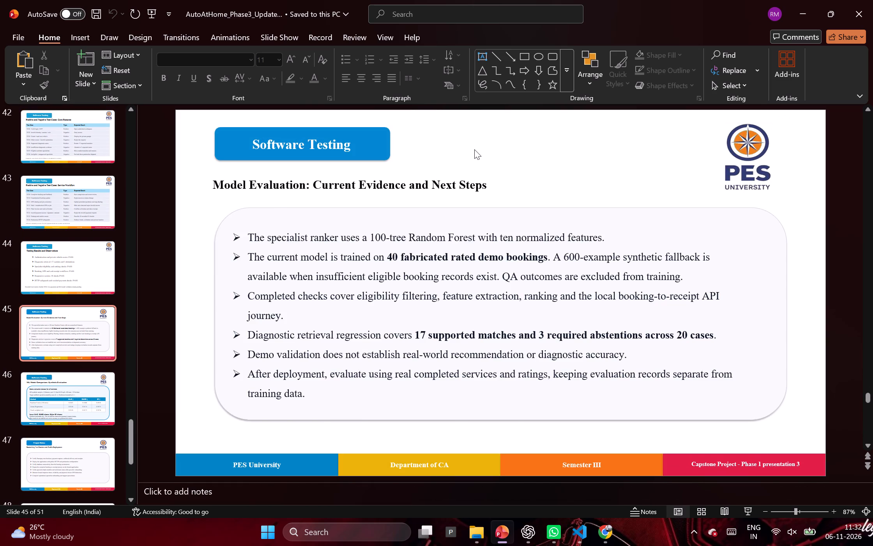
key("Down")
key("Down")
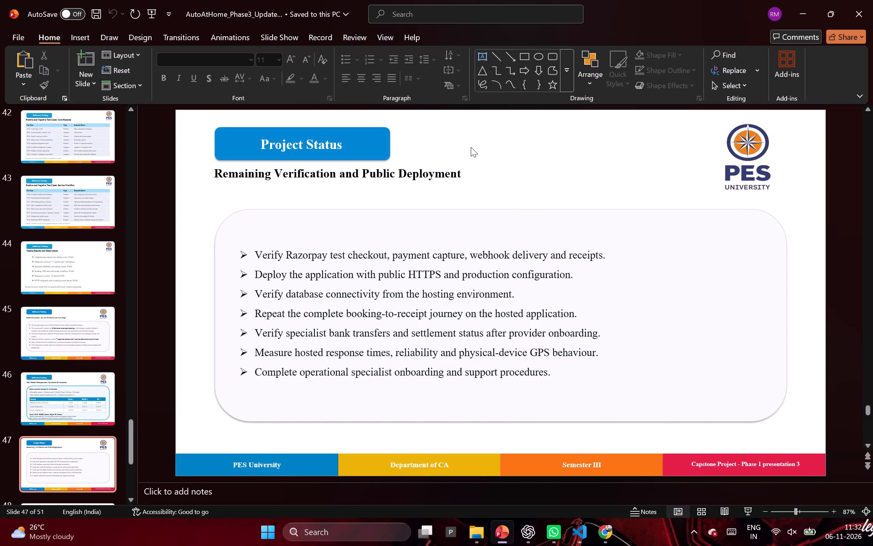
Look through the References slides to the end of the presentation, and return to the Project Status slide.
key("Down")
key("Down")
key("Up")
key("Up")
key("Down")
key("Down")
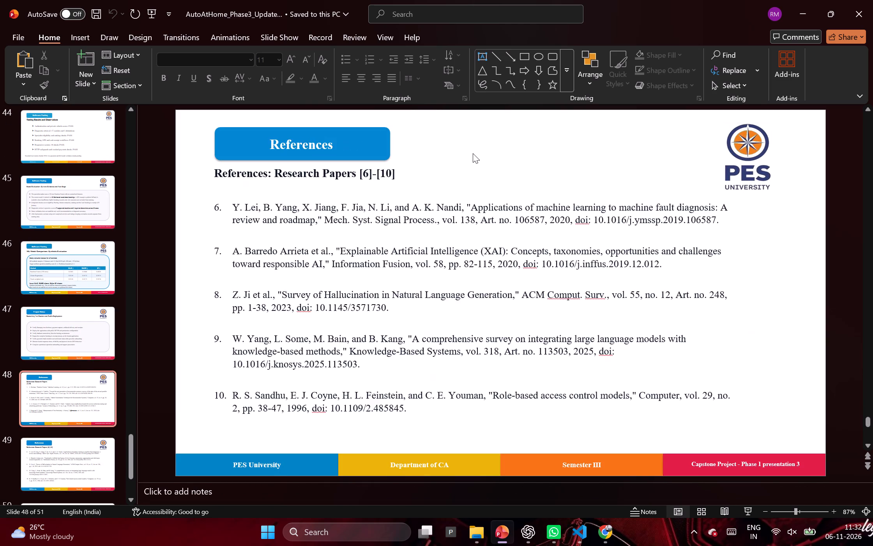
key("Down")
key("Down")
key("Down")
key("Up")
key("Up")
key("Up")
key("Up")
key("Up")
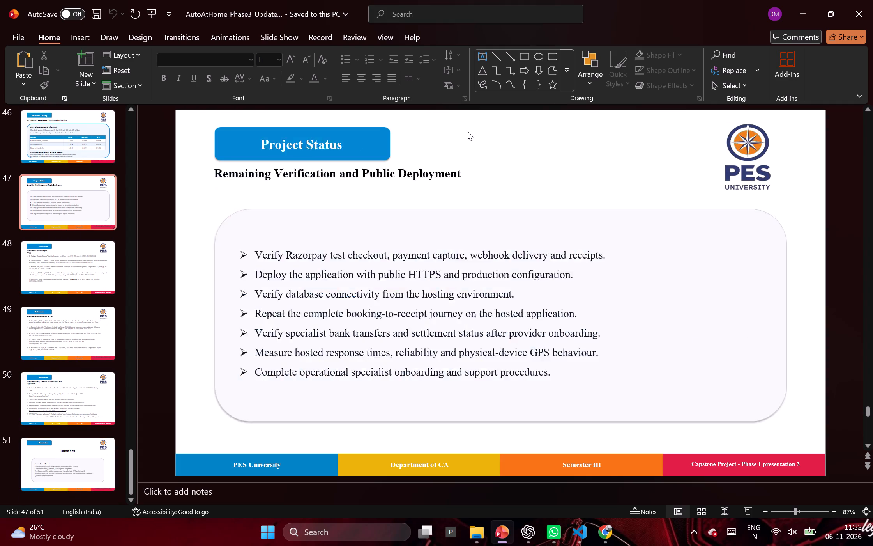
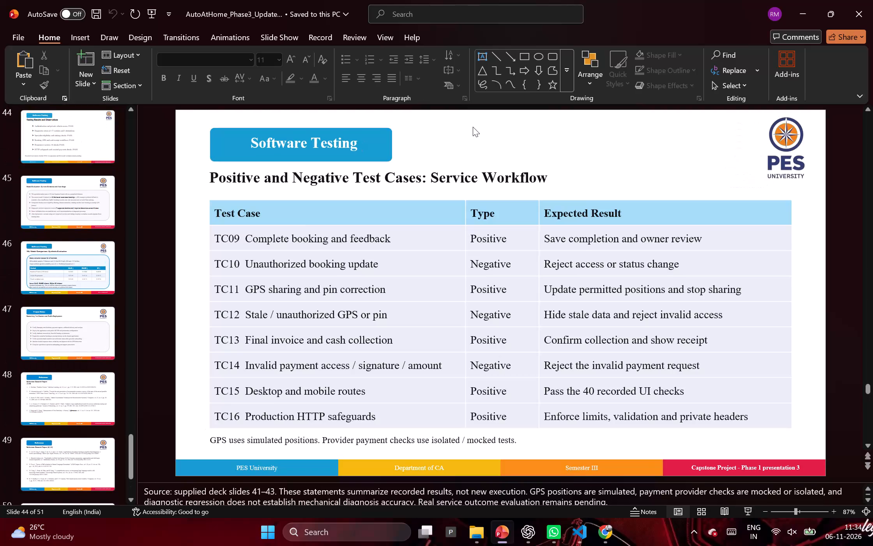
Go back through the Software Testing, Implementation, Design and requirements slides to the Literature Survey's Research Gap & Proposed Contribution slide and read it.
key("Left")
key("Left")
key("Left")
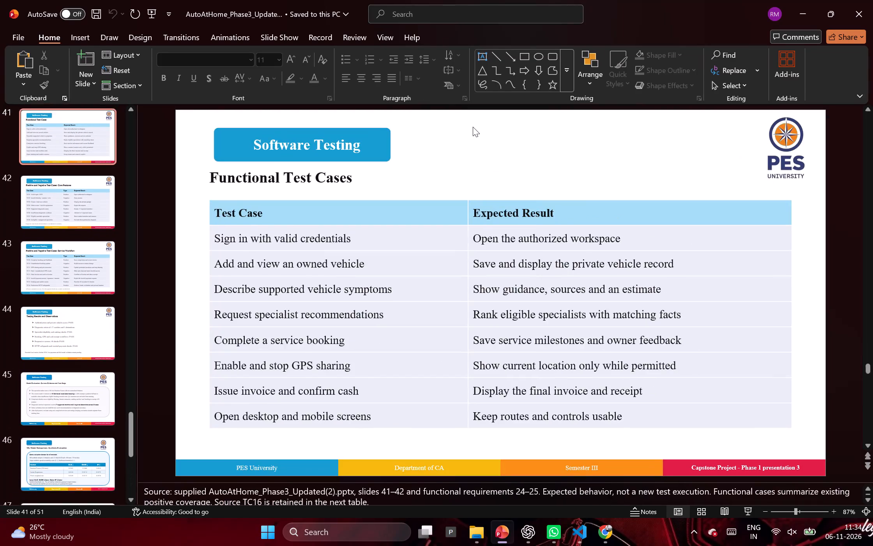
key("Left")
key("Left")
key("Left")
key("Left")
key("Left")
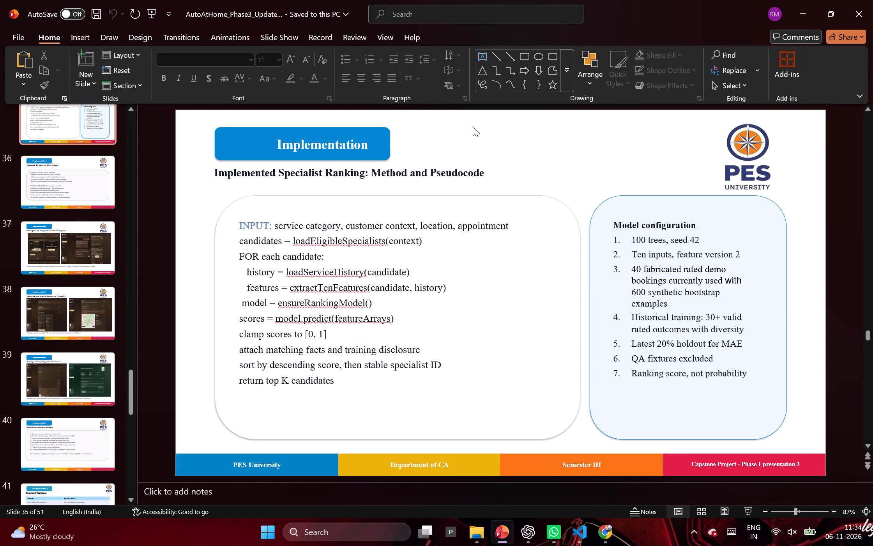
key("Left")
key("Left")
key("Left")
key("Left")
key("Left")
key("Left")
key("Left")
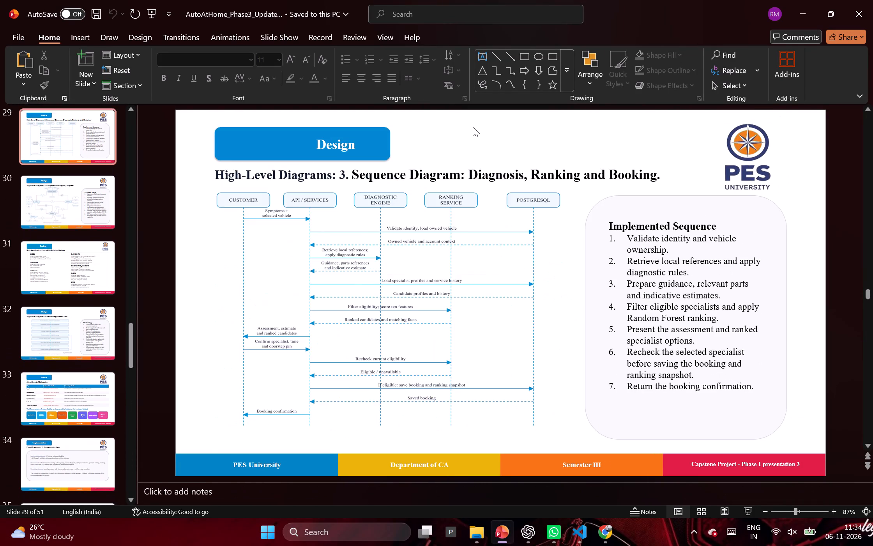
key("Left")
key("Left")
key("Left")
key("Left")
key("Left")
key("Left")
key("Left")
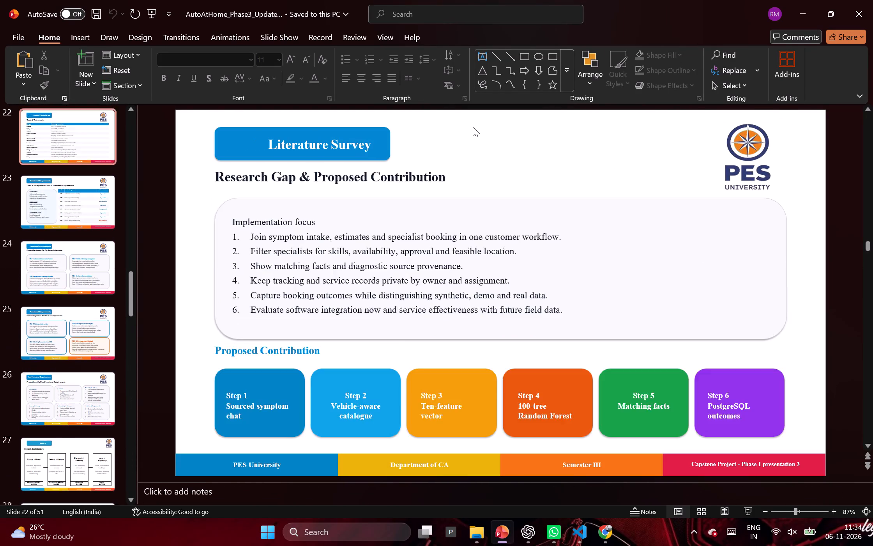
key("Left")
key("Right")
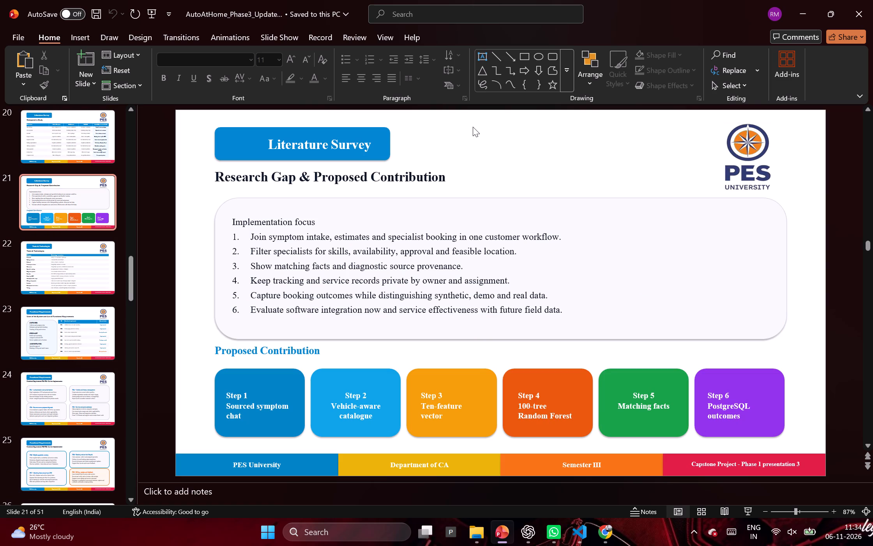
Read the Tools & Technologies slide, and move forward to the Functional Requirements slide on system users and requirement list.
key("Right")
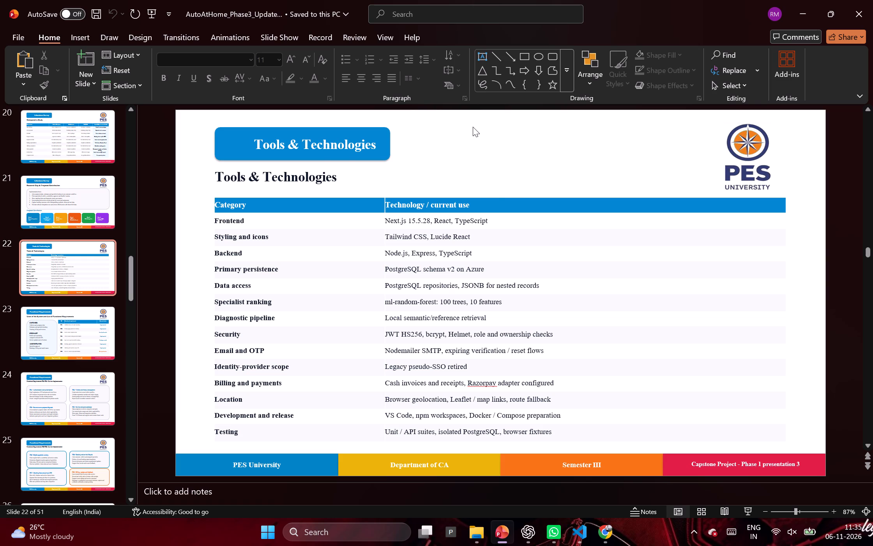
key("Right")
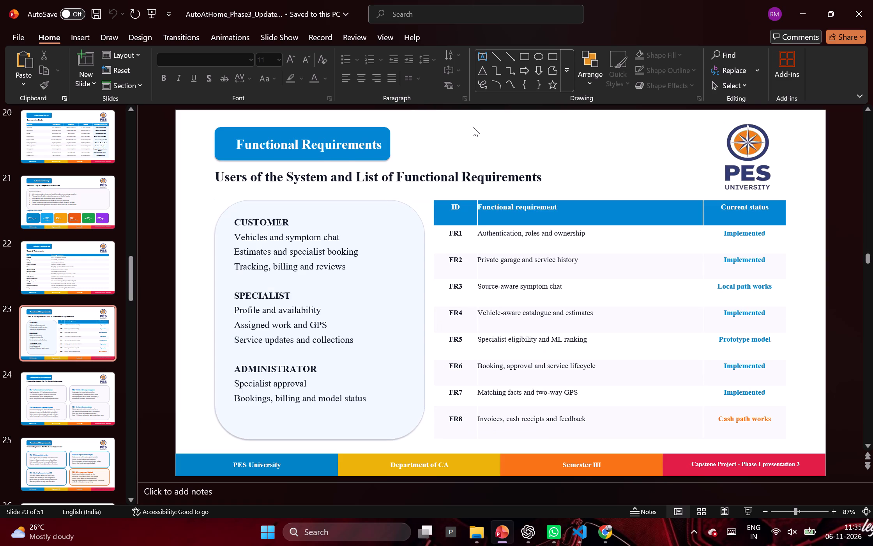
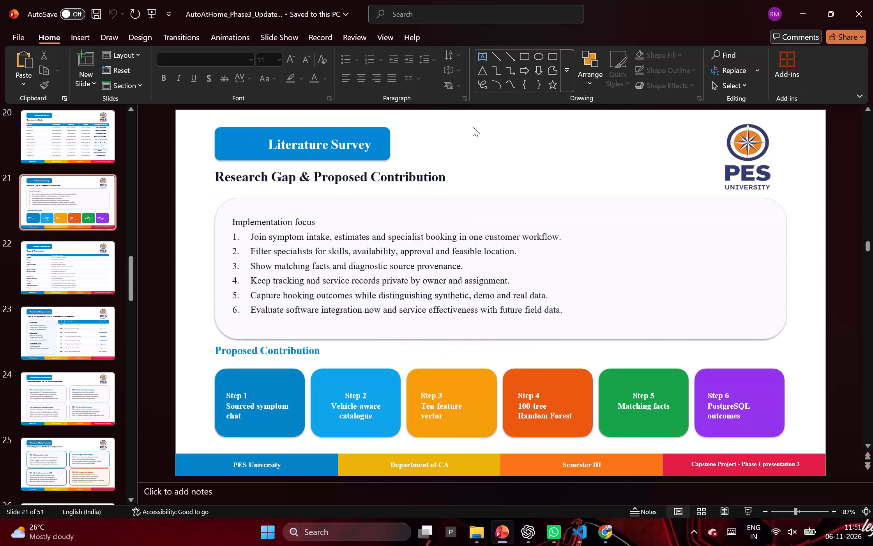
Go back through the Literature Survey to the Paper 8 slide, and review forward through the Comparative Study to the Functional Requirements FR5-FR8 slide.
key("Up")
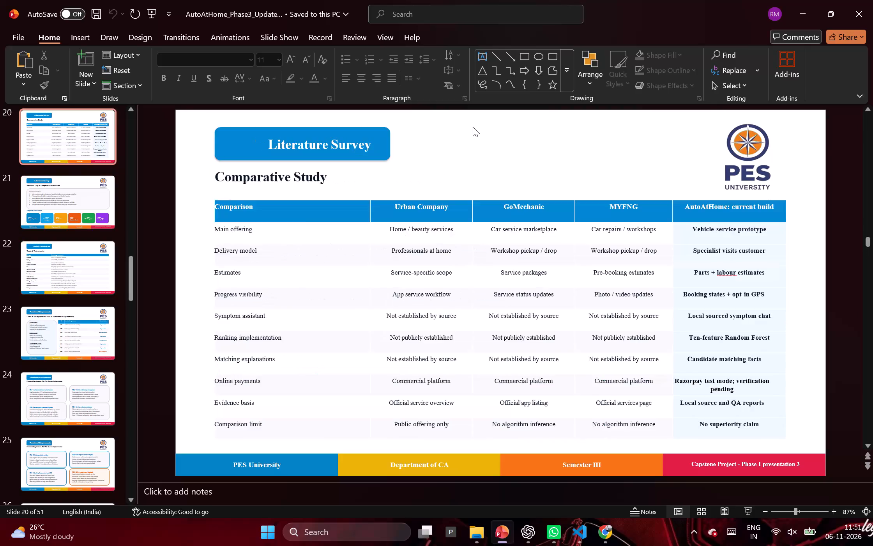
key("Up")
key("Up")
key("Up")
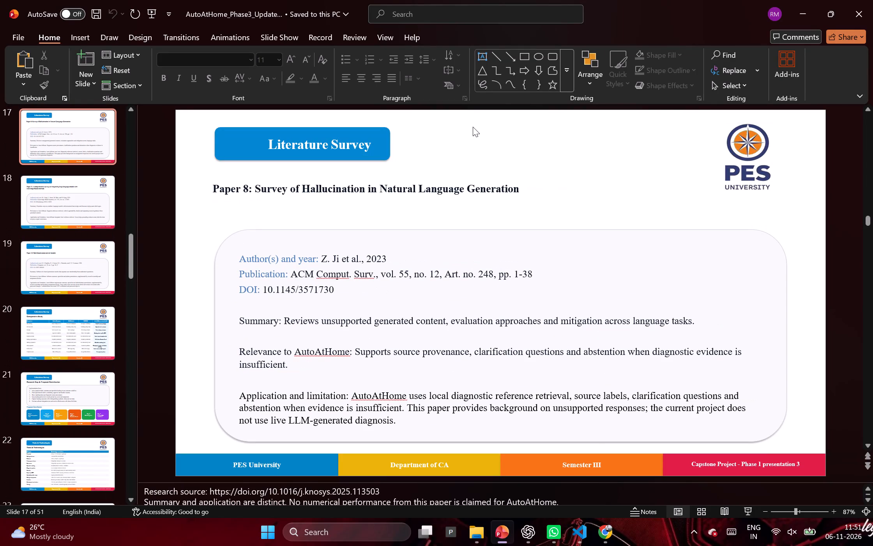
key("Down")
key("Down")
key("Down")
key("Down")
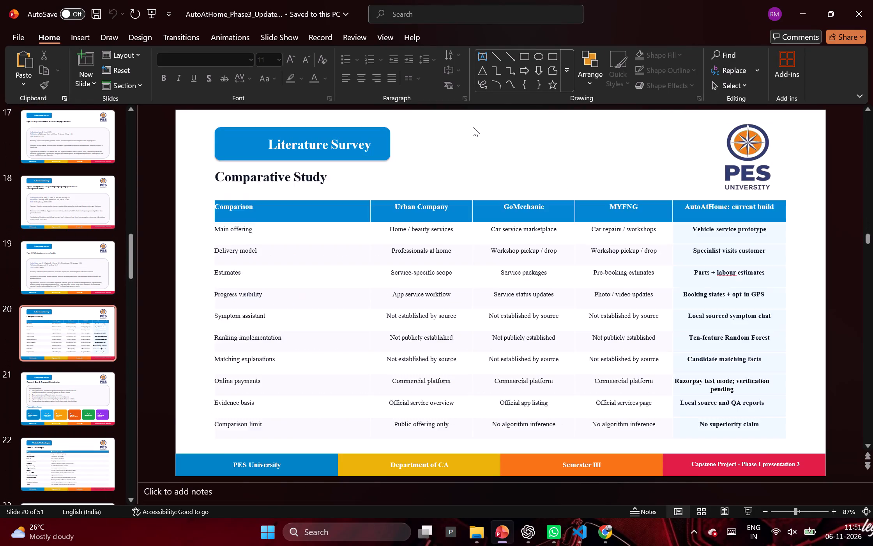
key("Down")
key("Down")
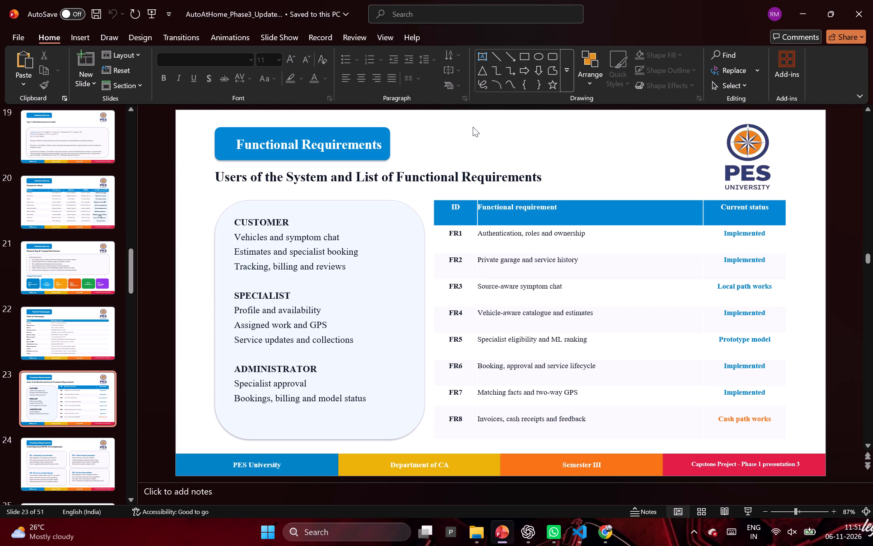
key("Down")
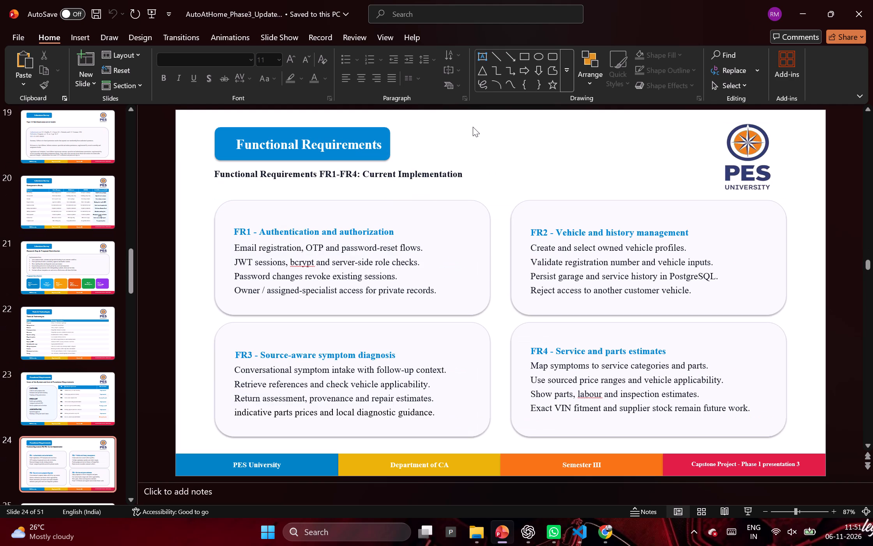
key("Down")
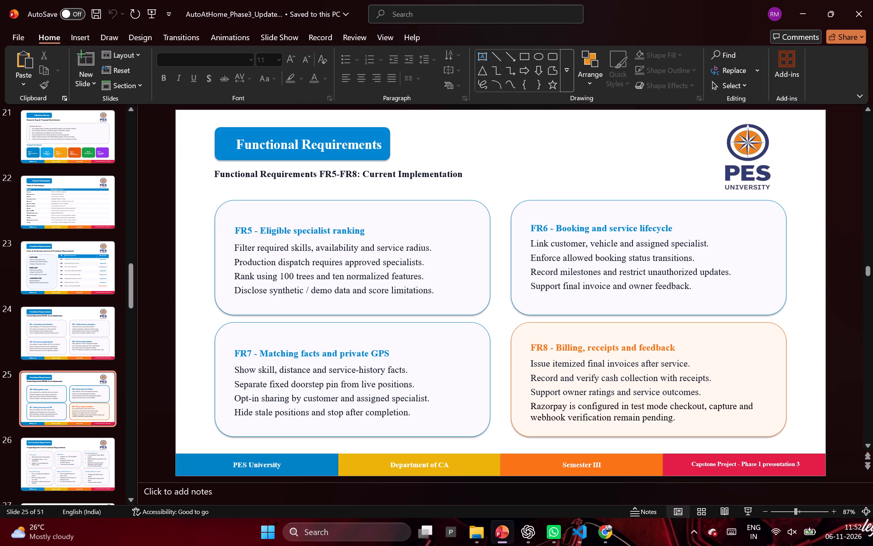
Switch to Chrome and look over the AutoAtHome specialist's Profile & skills page, including credentials, primary specialization and dispatch radius.
left_click(609, 537)
left_click(370, 0)
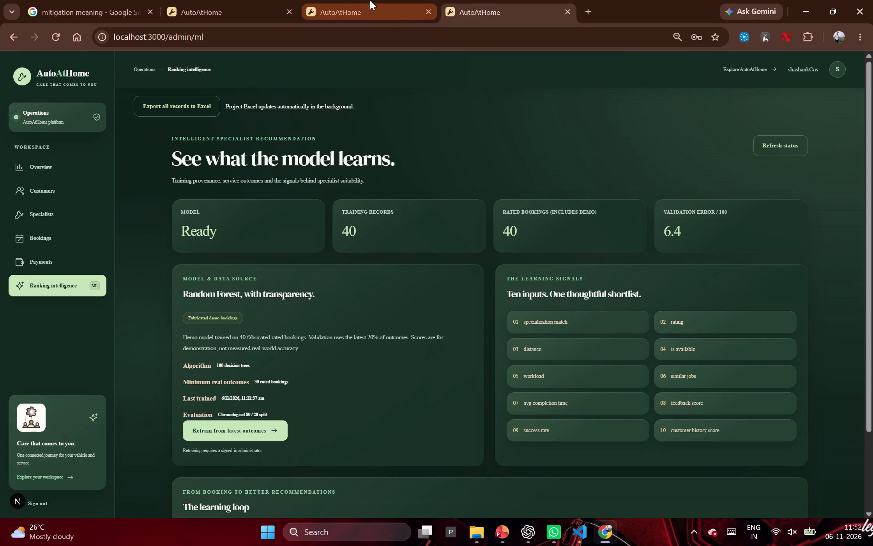
scroll(484, 227, "down", 4)
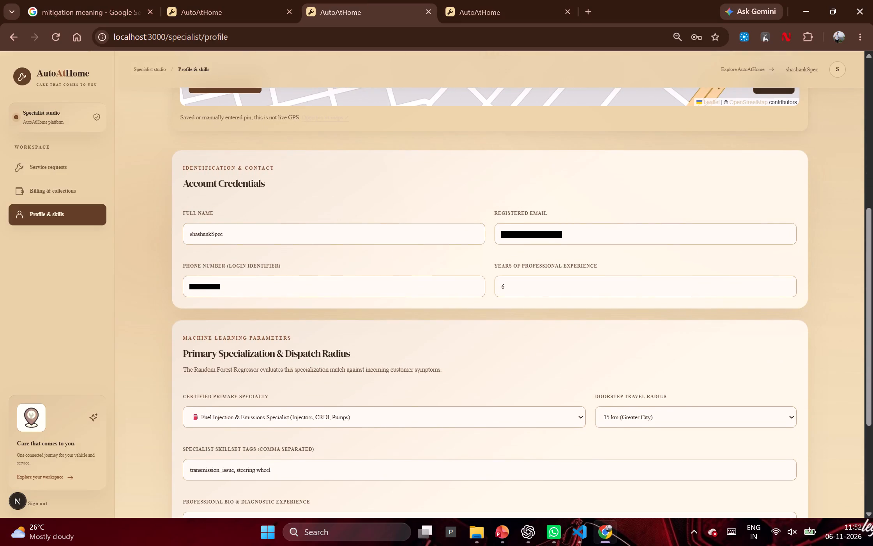
scroll(484, 227, "down", 5)
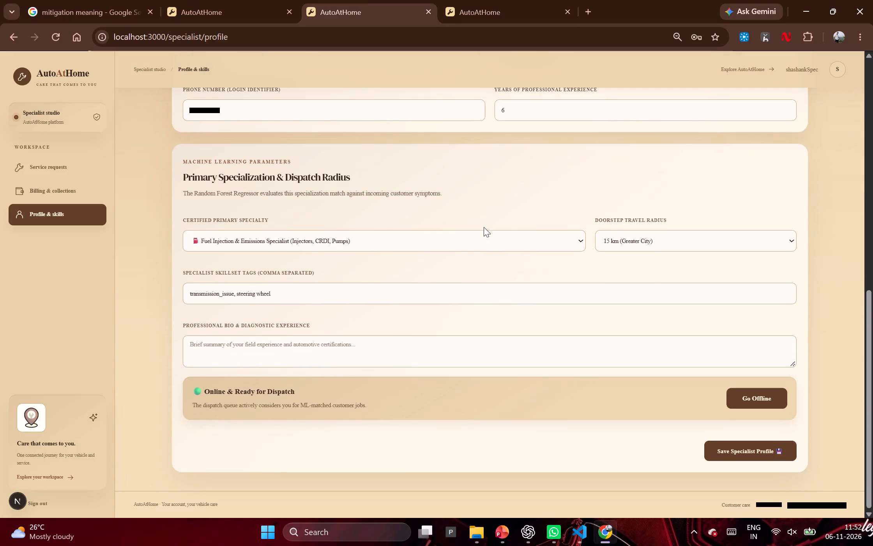
scroll(484, 227, "up", 6)
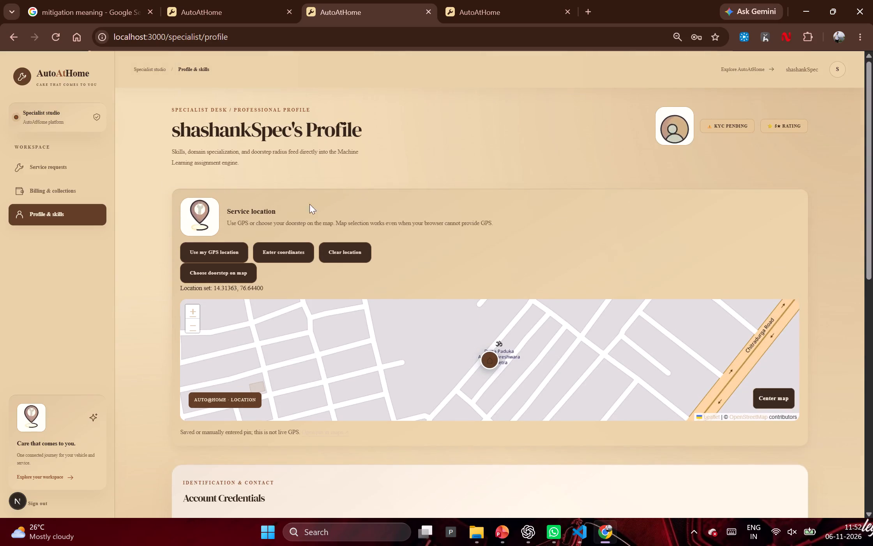
Examine the specialist's Service requests page, covering the queue summary, customer work requests and the customer and specialist location section.
left_click(57, 161)
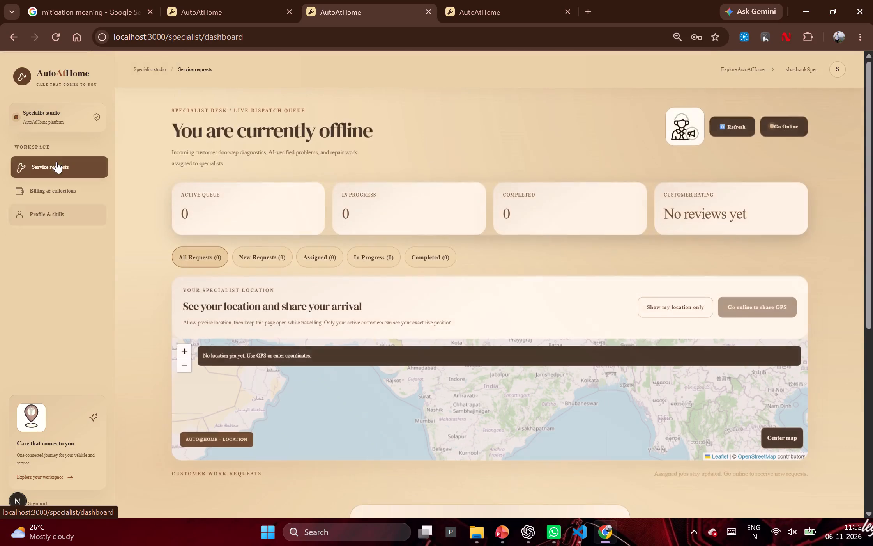
scroll(375, 327, "down", 4)
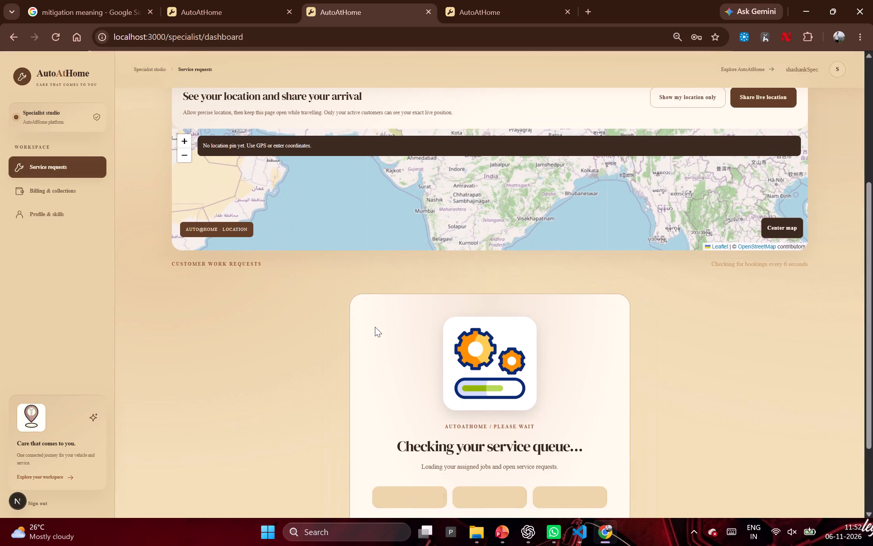
scroll(375, 327, "down", 2)
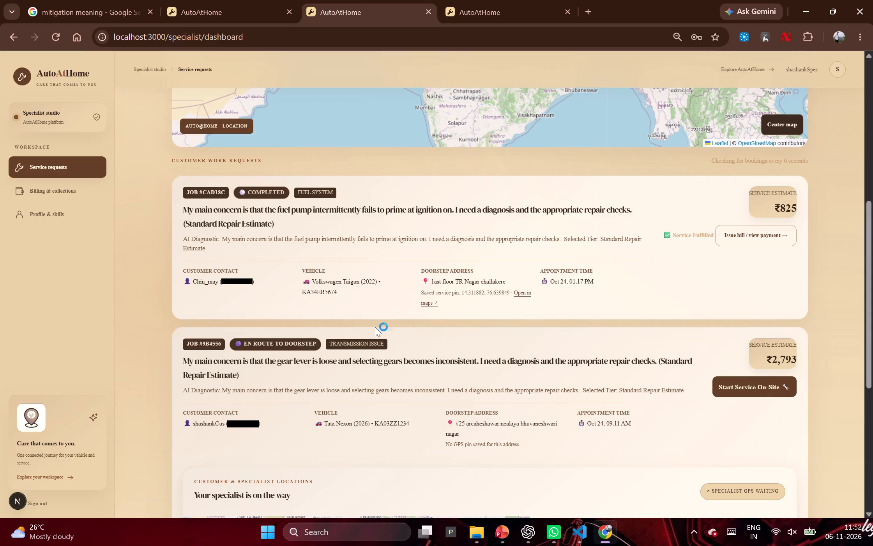
scroll(375, 327, "down", 3)
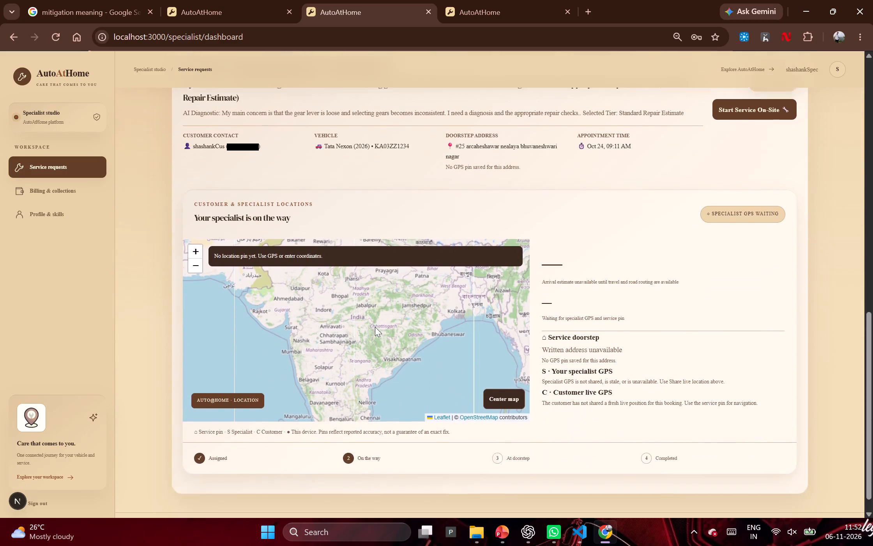
scroll(375, 327, "up", 10)
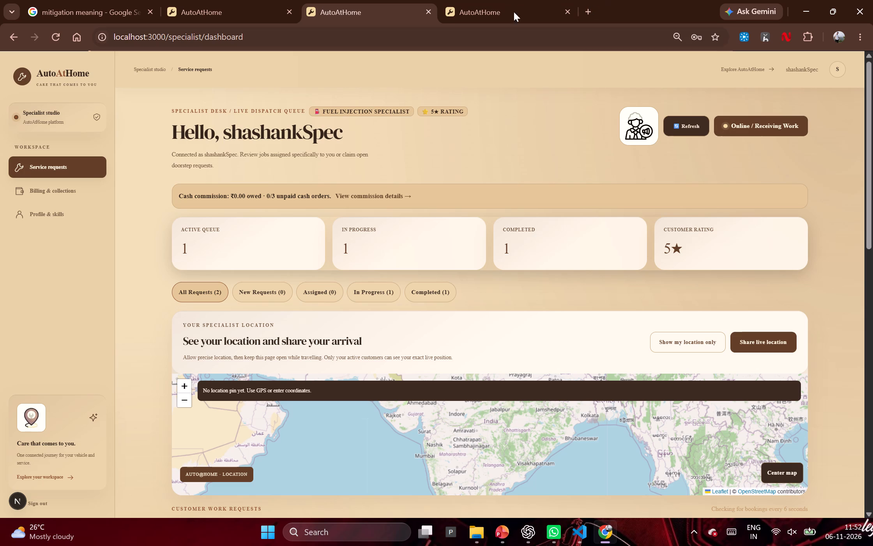
left_click(512, 2)
left_click(405, 13)
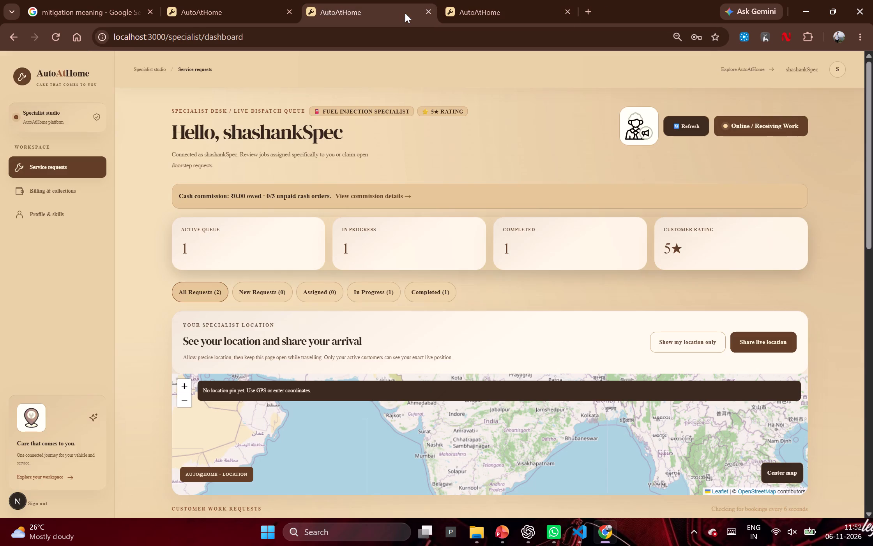
Switch to the AutoAtHome customer workspace overview and check which vehicles the active vehicle selector offers.
left_click(265, 0)
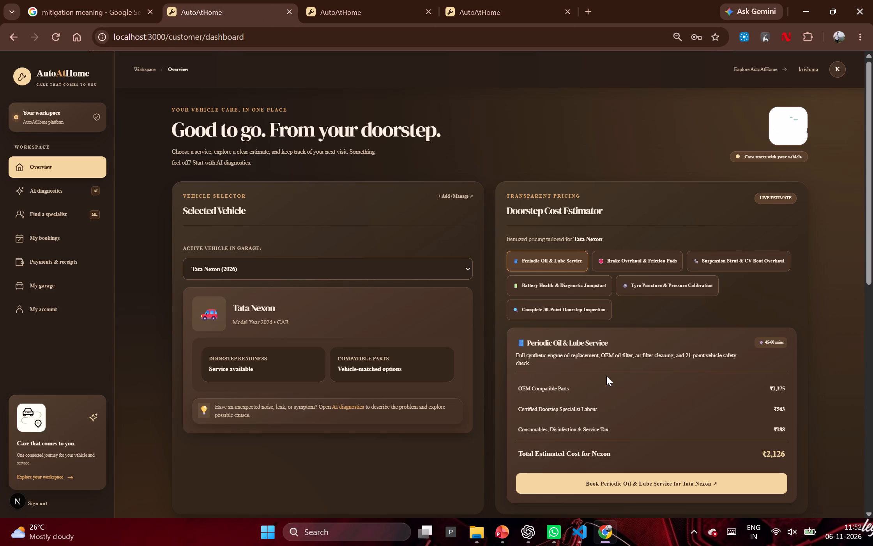
left_click(394, 271)
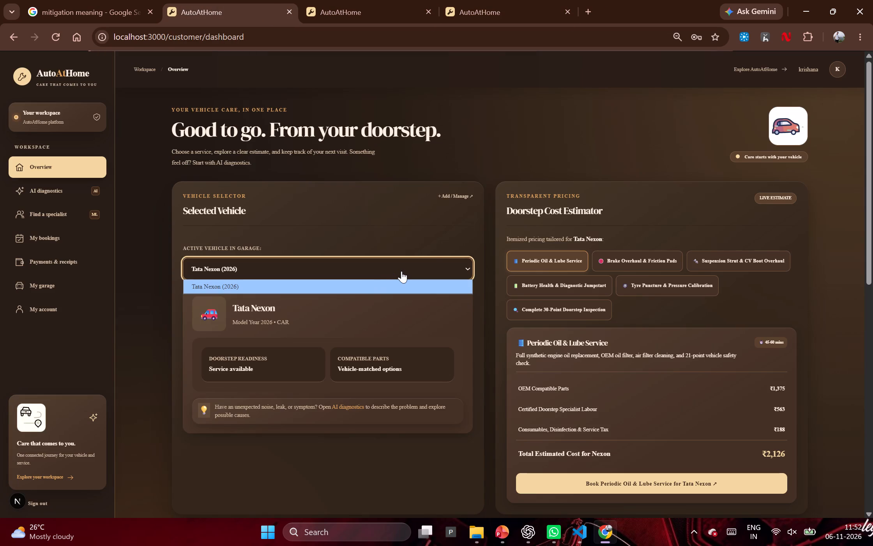
left_click(396, 271)
scroll(396, 271, "up", 4)
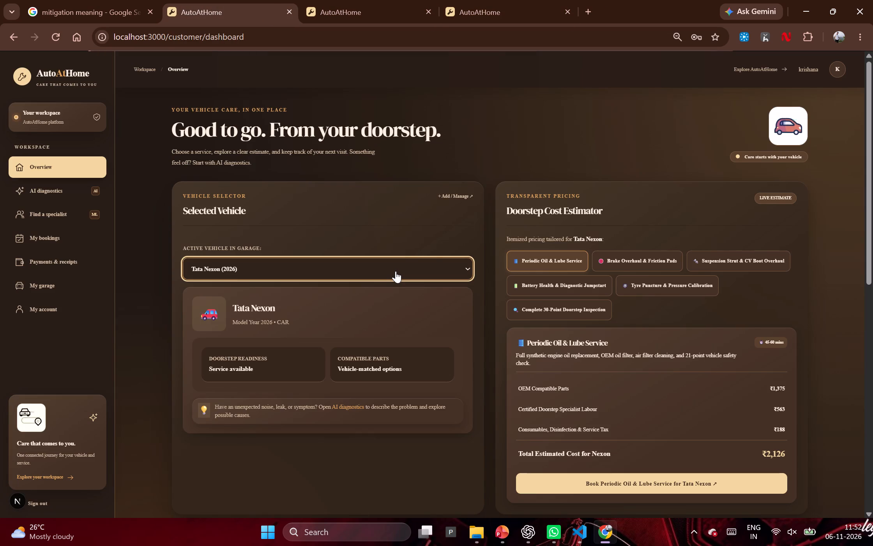
scroll(396, 271, "down", 3)
In the customer's My garage, add an Electric Vehicle (EV), make Hyundai EV, model Ioniq 5, year 2026, with registration number KK11KK2222.
left_click(57, 276)
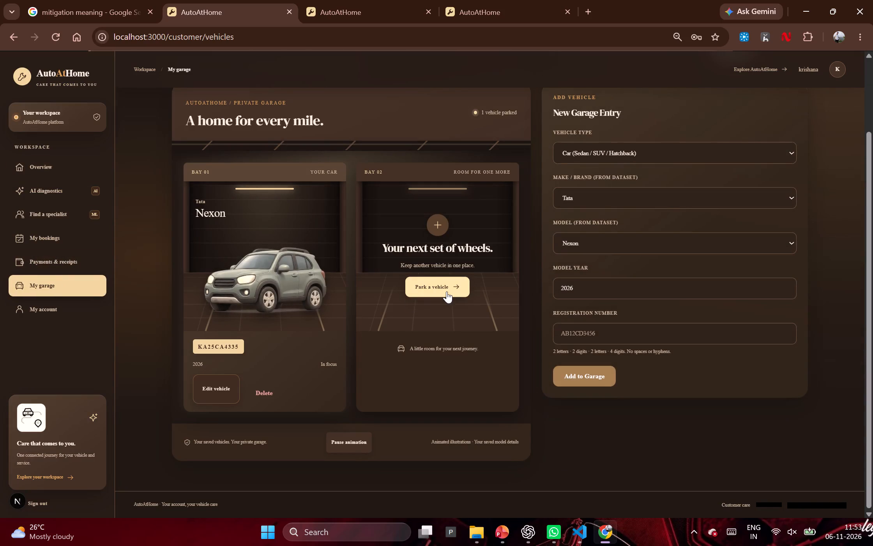
left_click(438, 221)
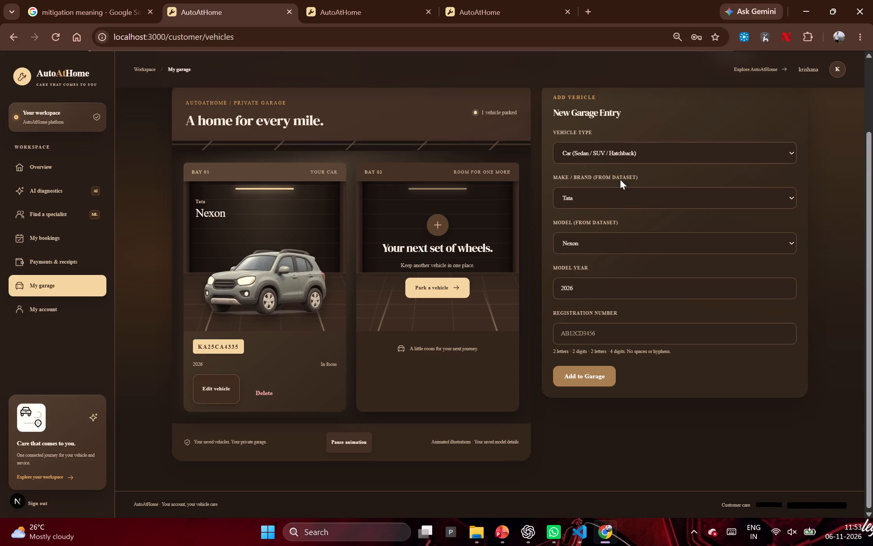
left_click(651, 156)
left_click(630, 199)
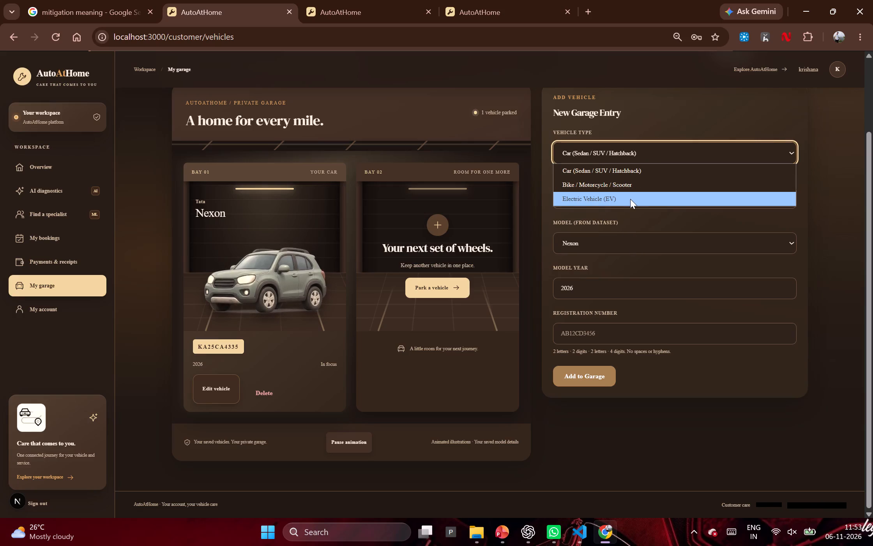
left_click(630, 199)
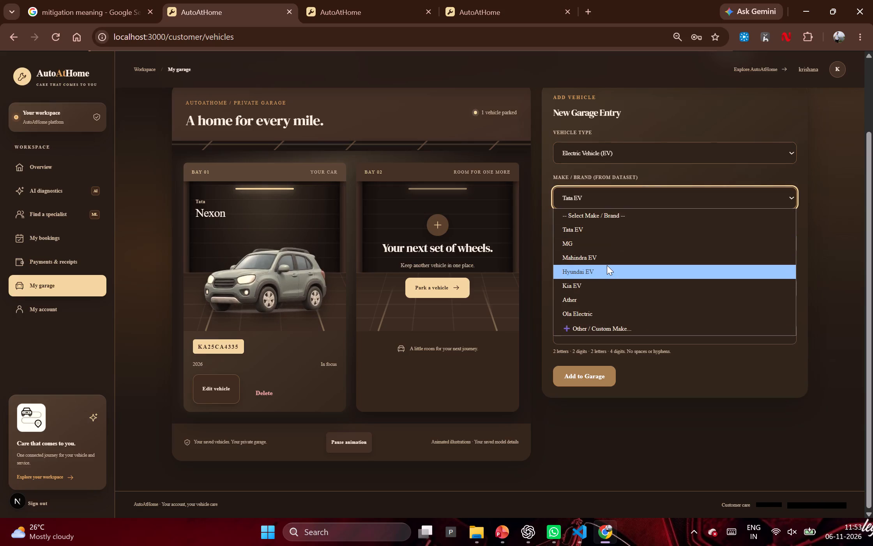
left_click(607, 265)
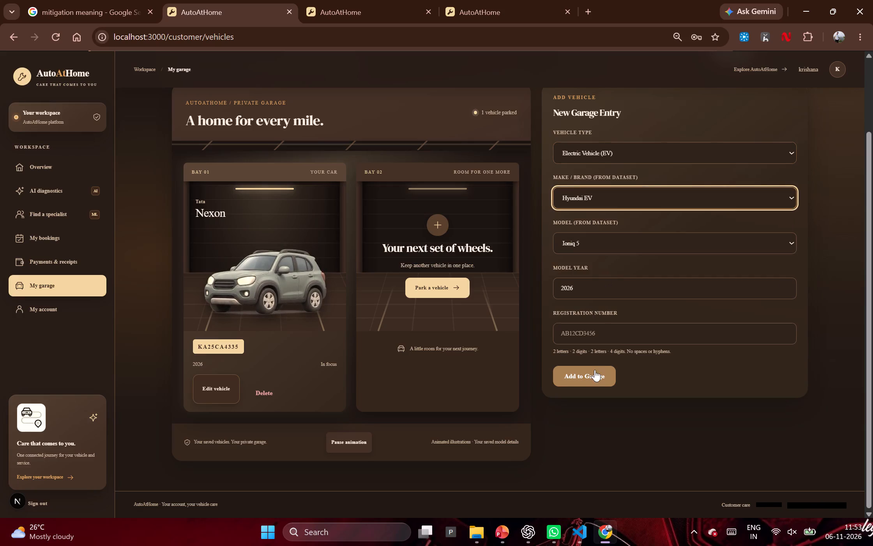
left_click(603, 323)
type("kk")
type("11kk22nm")
key("BackSpace")
key("BackSpace")
type("22")
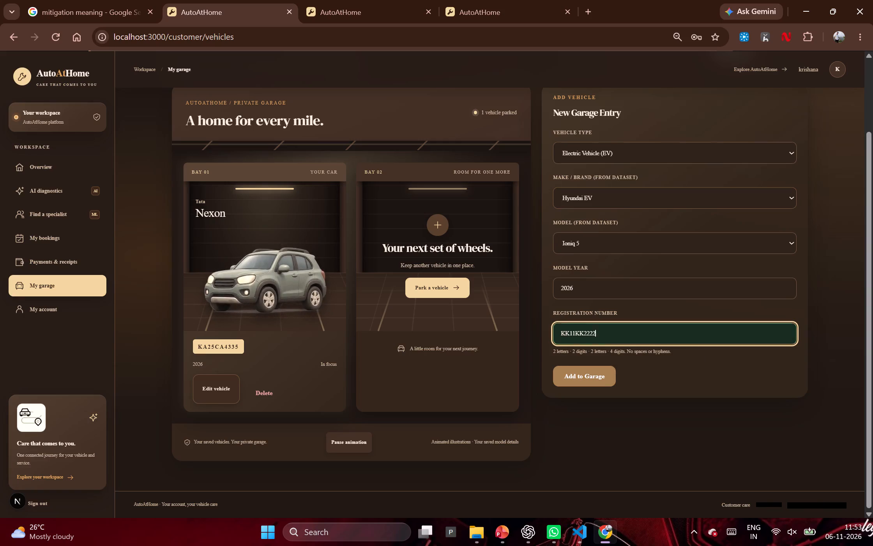
key("Return")
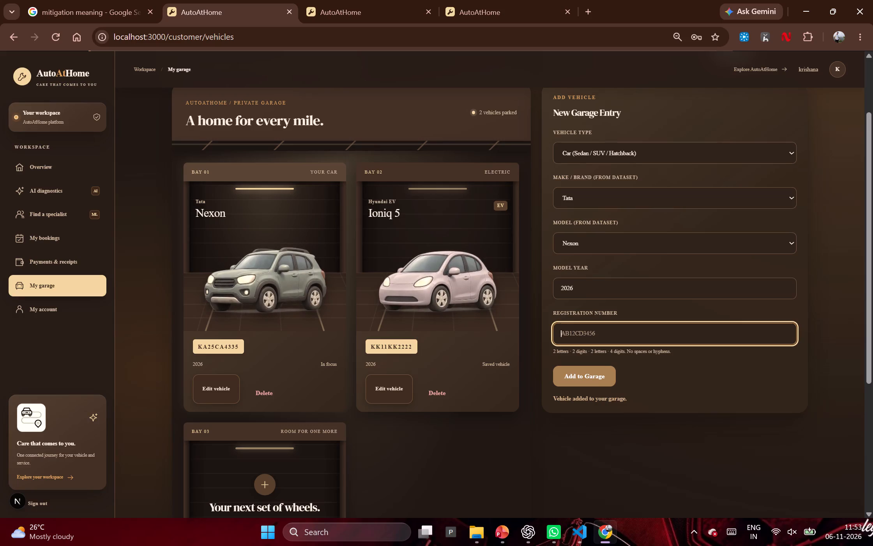
scroll(498, 374, "down", 3)
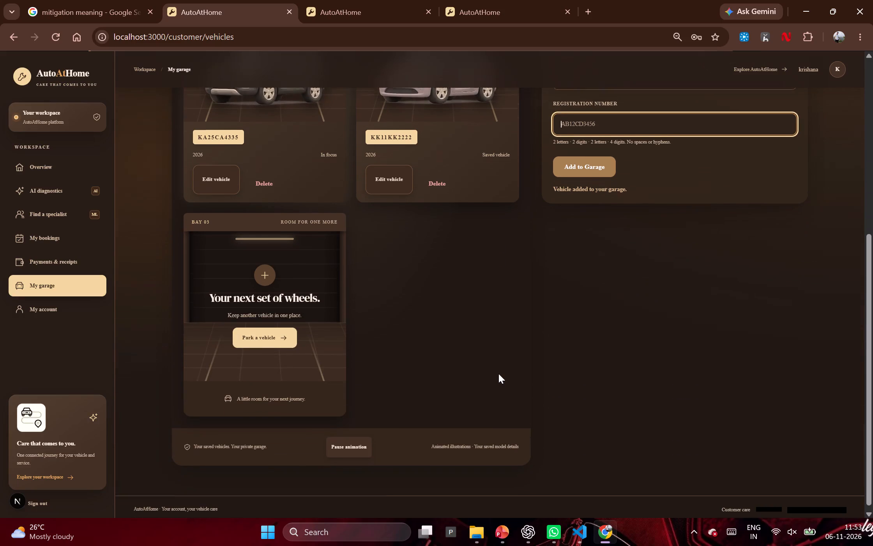
scroll(498, 374, "up", 5)
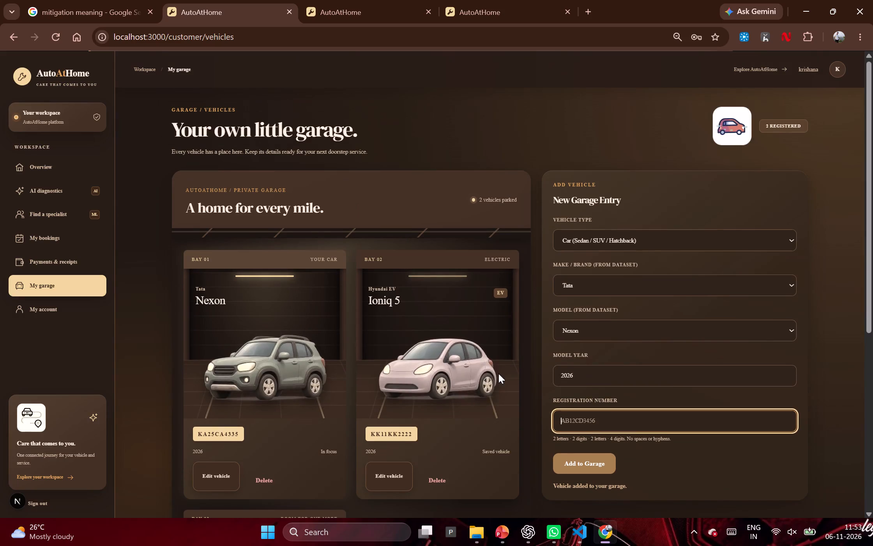
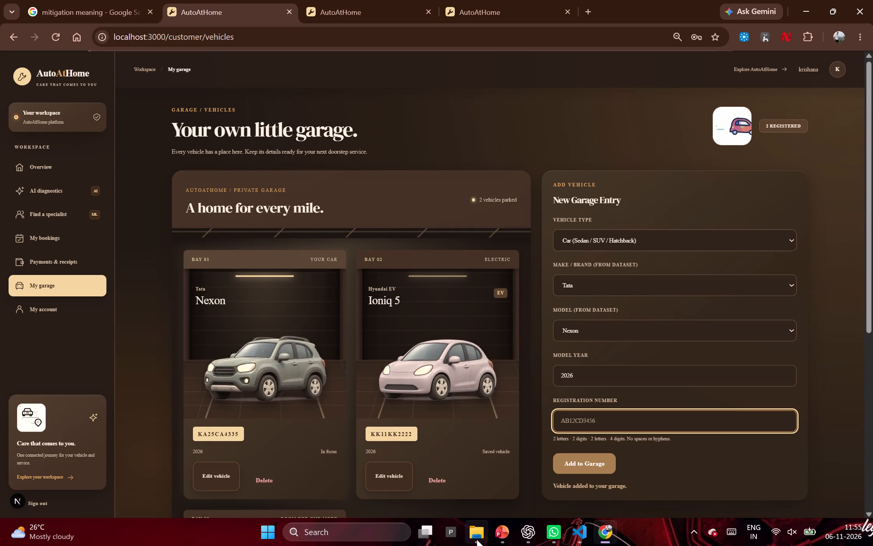
Switch to PowerPoint and return to the Functional Requirements FR5-FR8 slide of the AutoAtHome presentation.
left_click(496, 454)
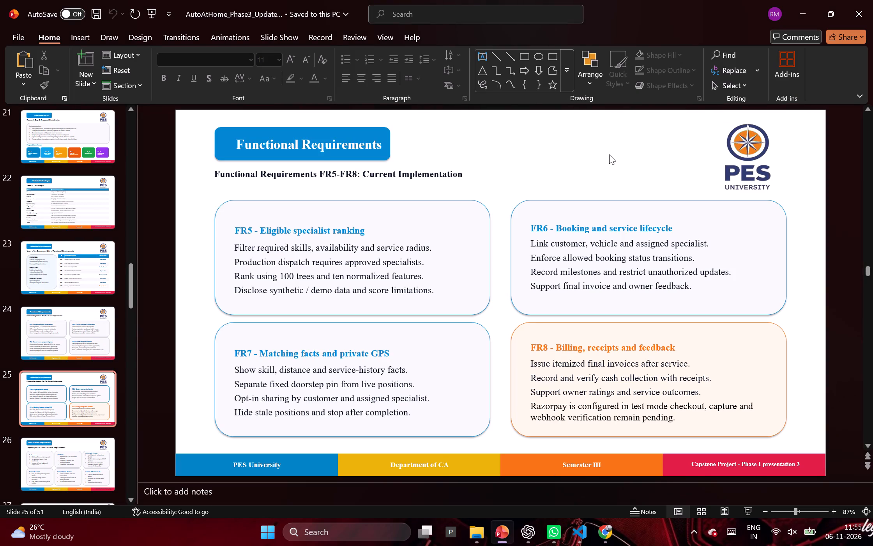
left_click(609, 154)
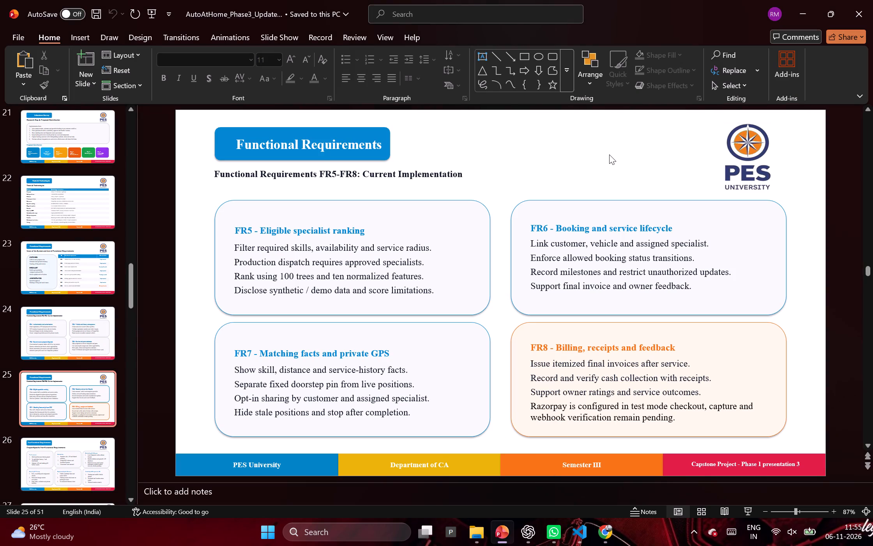
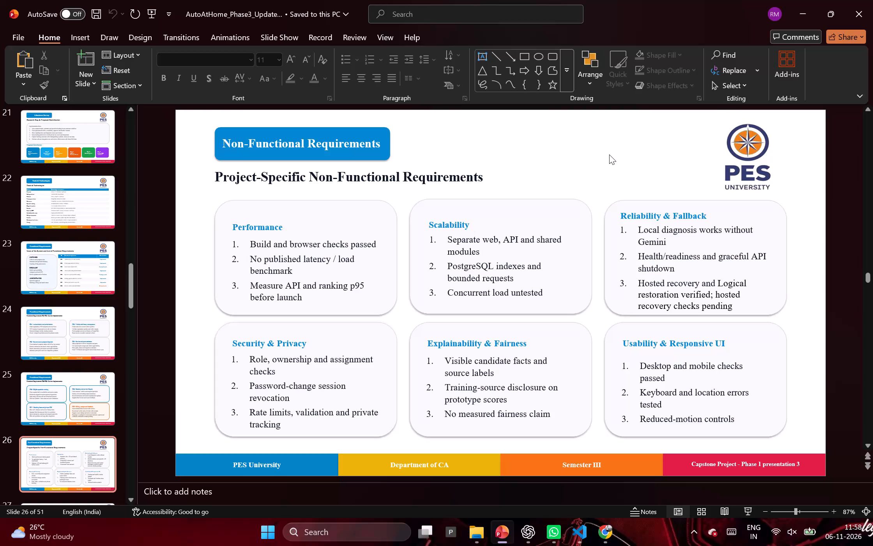
Move the Scalability heading up inside its card to line up with the Reliability & Fallback heading.
left_click(474, 225)
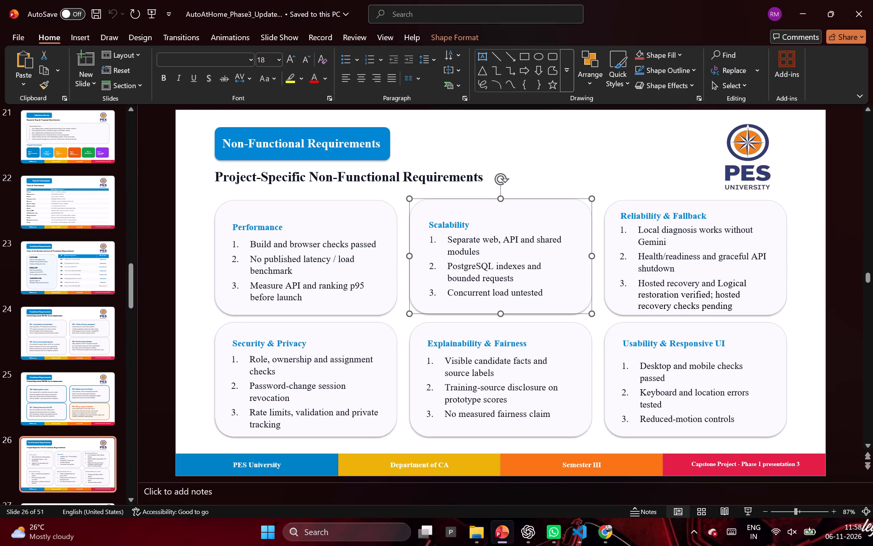
left_click(471, 230)
left_click(468, 234)
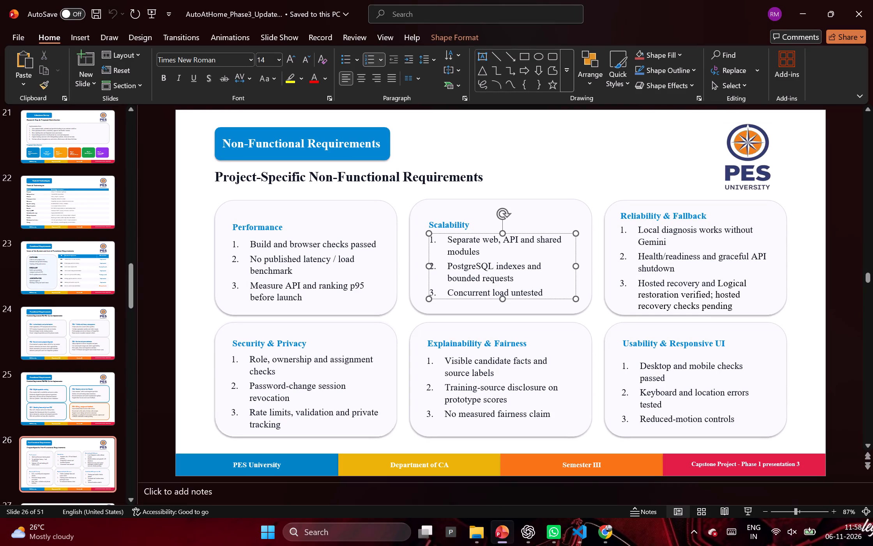
left_click(567, 211)
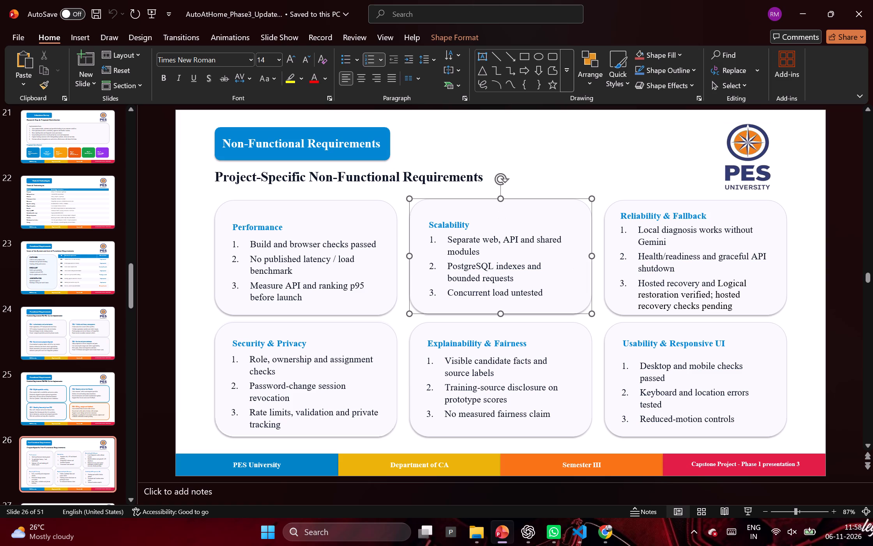
left_click(456, 226)
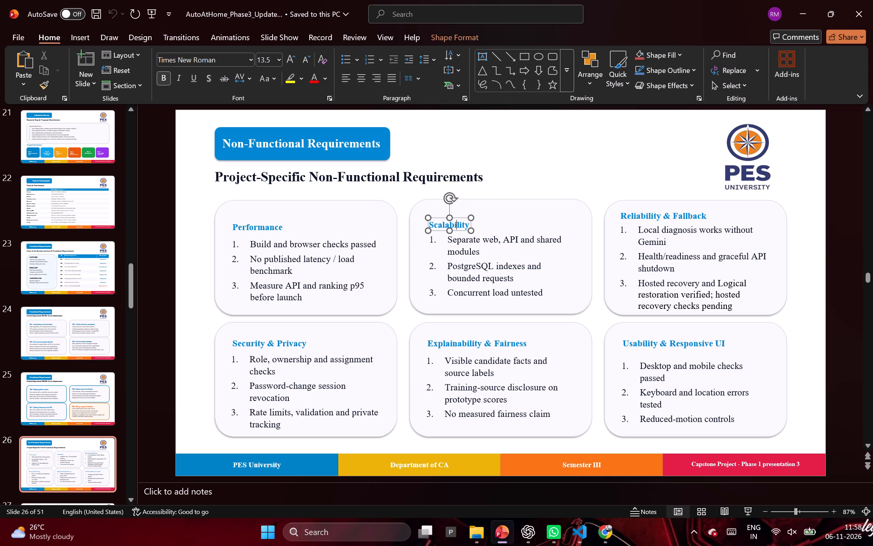
left_click_drag(458, 218, 459, 211)
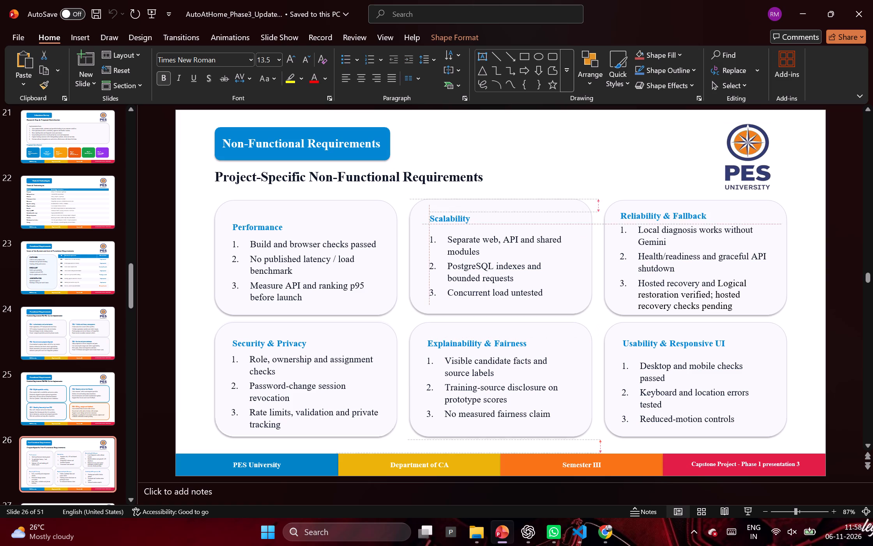
left_click_drag(459, 211, 459, 209)
Move the Scalability numbered list up so it sits closer beneath its heading.
left_click(489, 252)
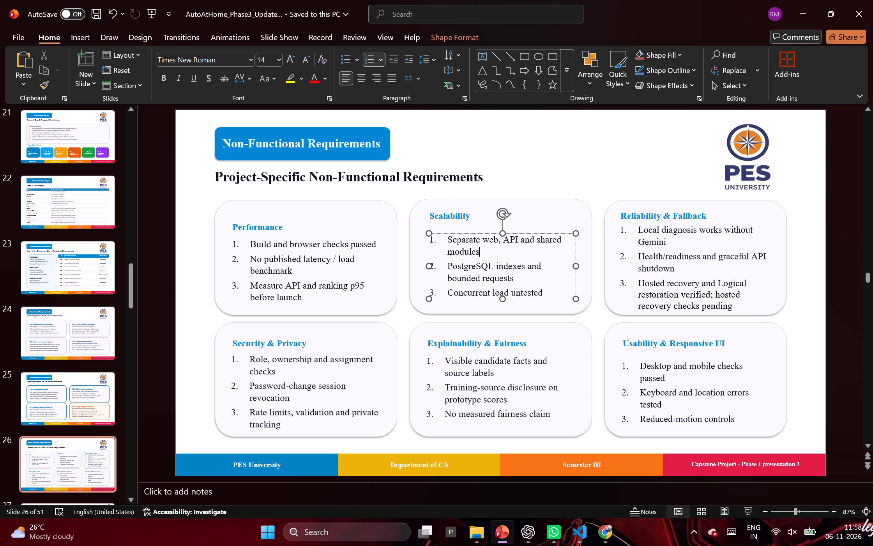
left_click_drag(484, 232, 484, 225)
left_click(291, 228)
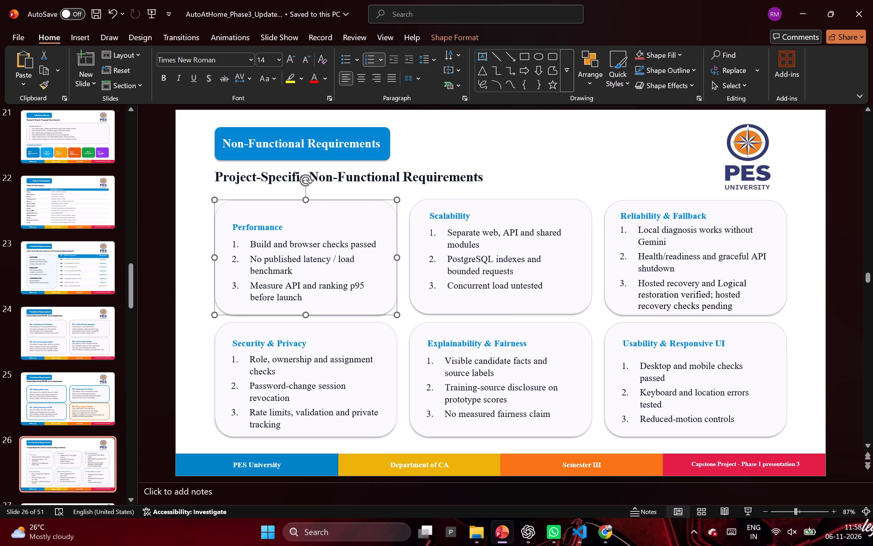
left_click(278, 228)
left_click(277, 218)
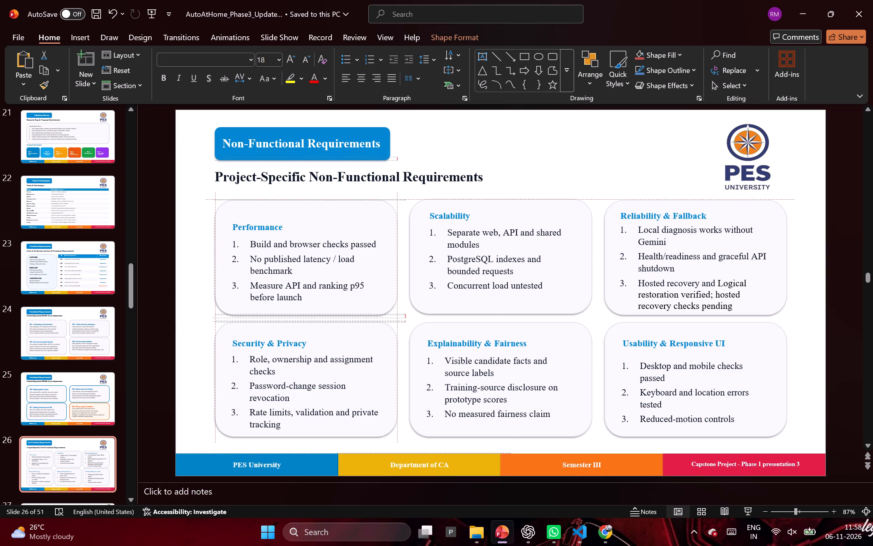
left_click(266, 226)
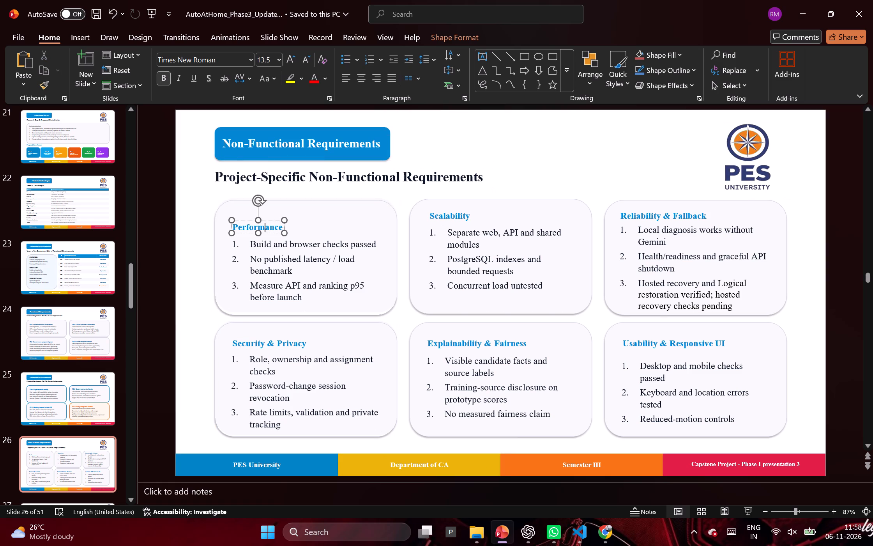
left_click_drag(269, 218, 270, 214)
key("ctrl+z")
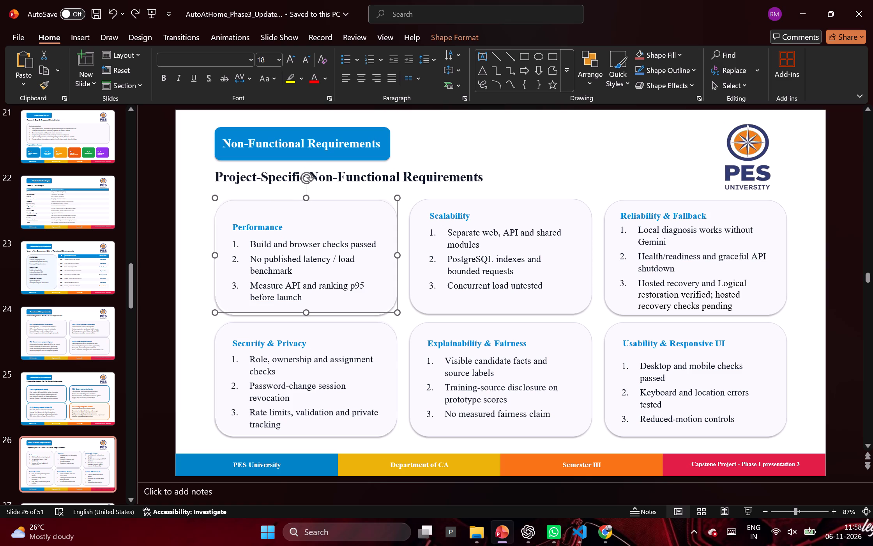
Move the Performance heading up inside its card, nearly level with the Scalability heading and keeping its horizontal alignment with Security & Privacy.
left_click(269, 226)
left_click_drag(271, 220, 271, 214)
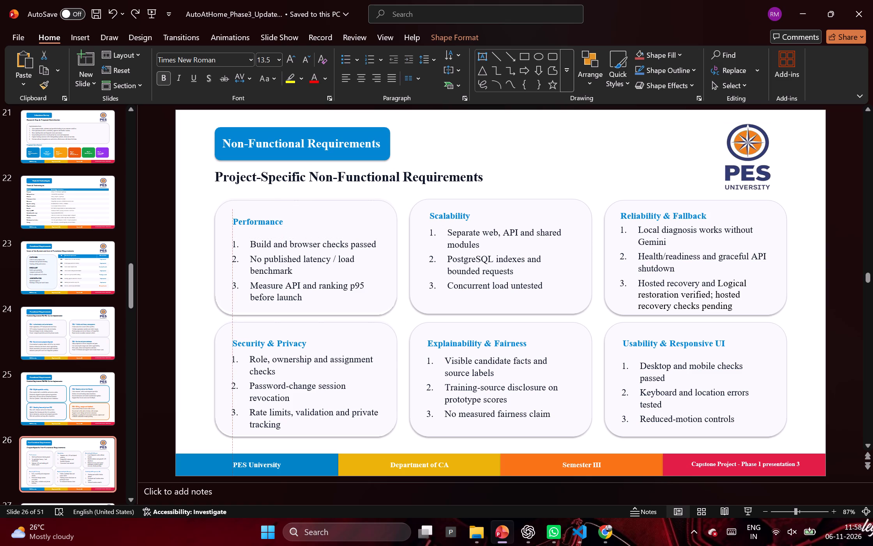
left_click_drag(271, 214, 272, 213)
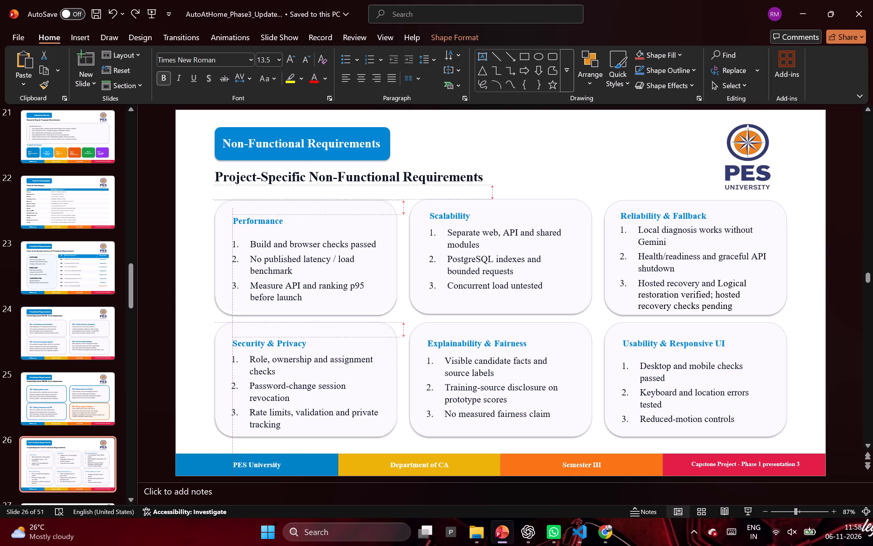
left_click_drag(272, 213, 272, 211)
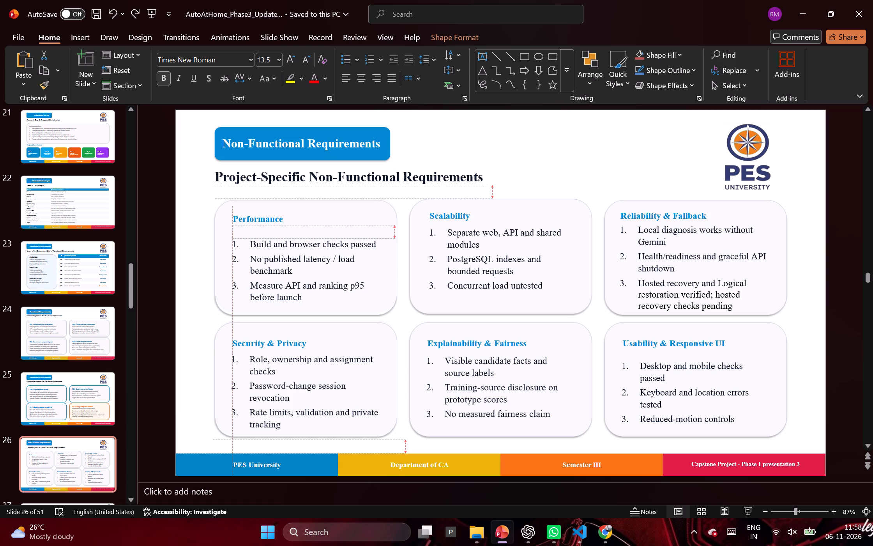
left_click_drag(272, 211, 271, 213)
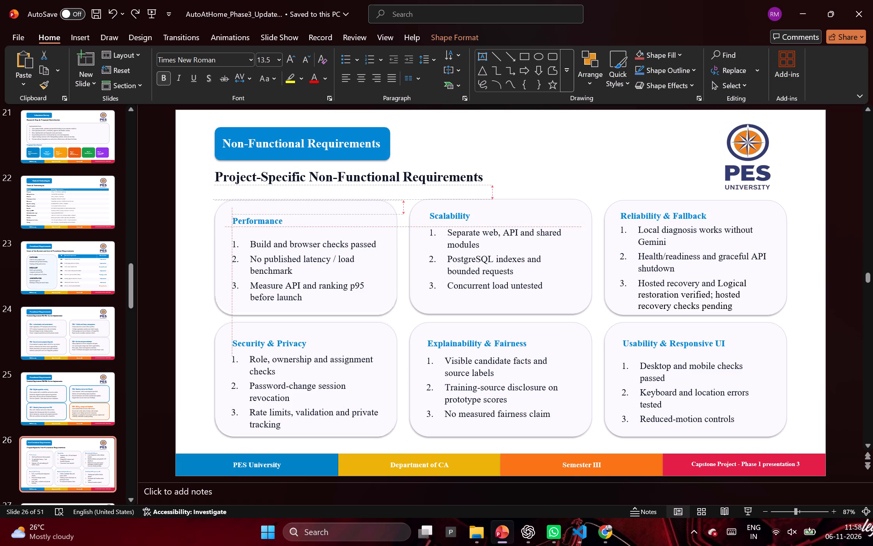
left_click_drag(271, 213, 271, 210)
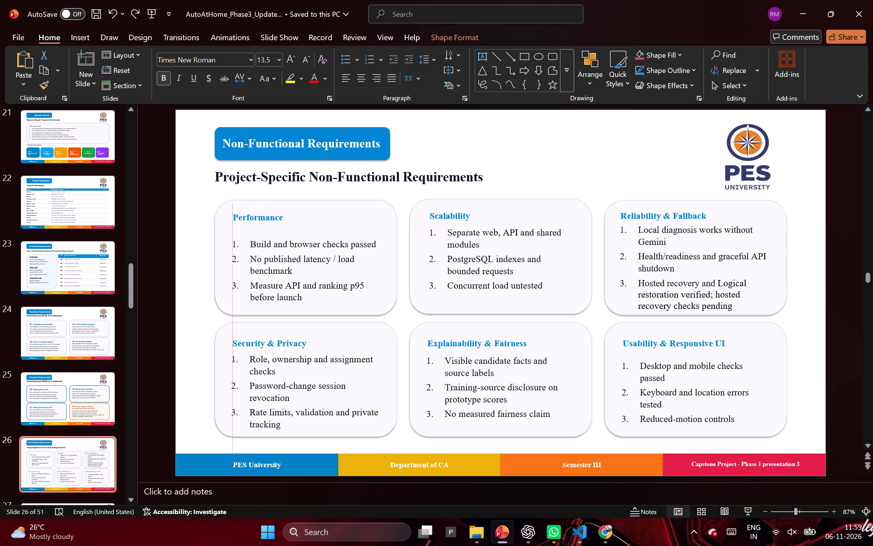
left_click_drag(271, 210, 271, 210)
left_click(271, 210)
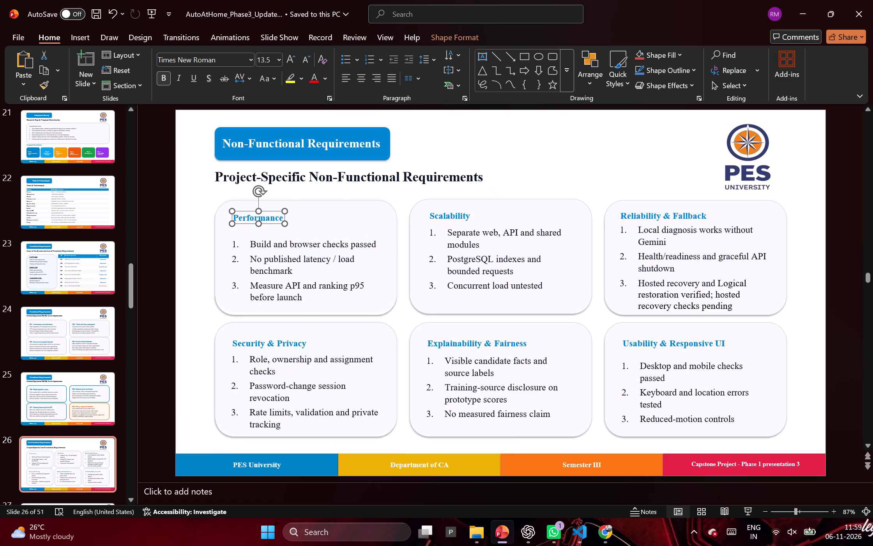
Move the Performance numbered list slightly up so it sits closer beneath its heading, keeping its horizontal alignment.
left_click_drag(313, 278, 322, 238)
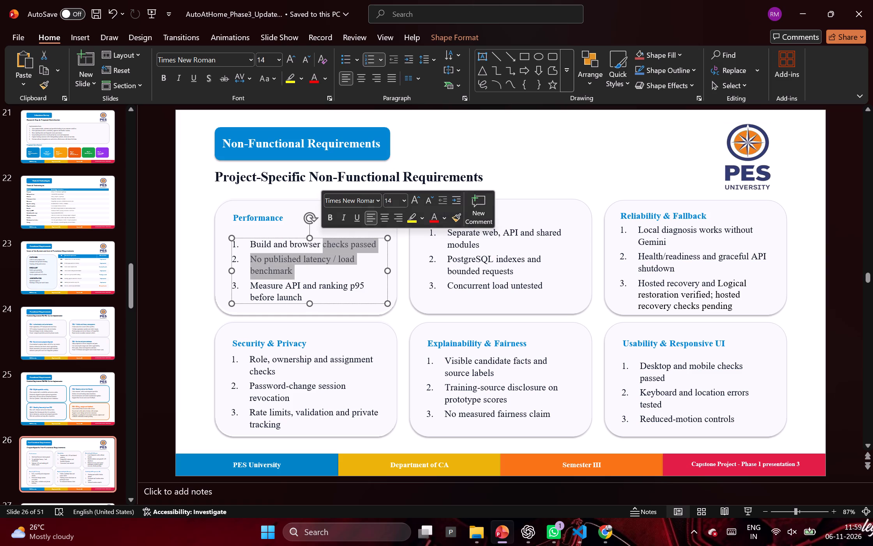
left_click_drag(318, 239, 318, 234)
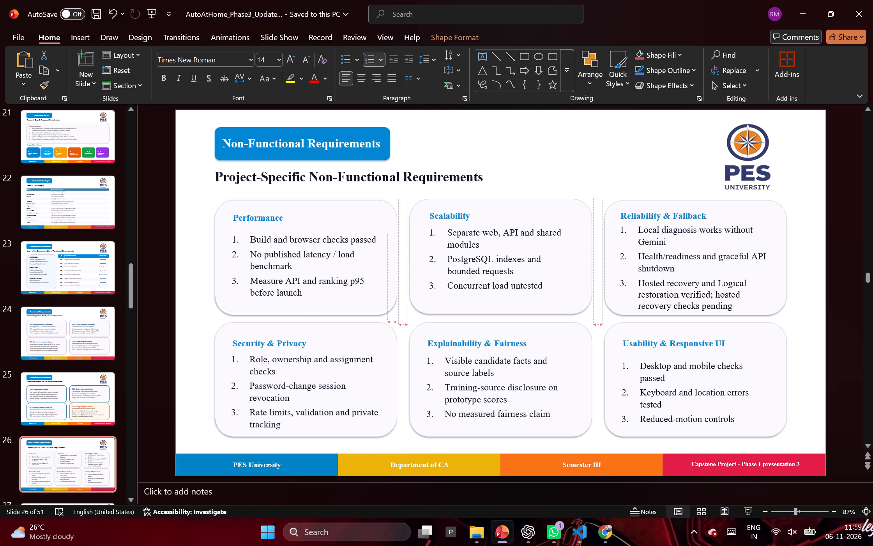
left_click_drag(318, 234, 318, 233)
left_click(570, 135)
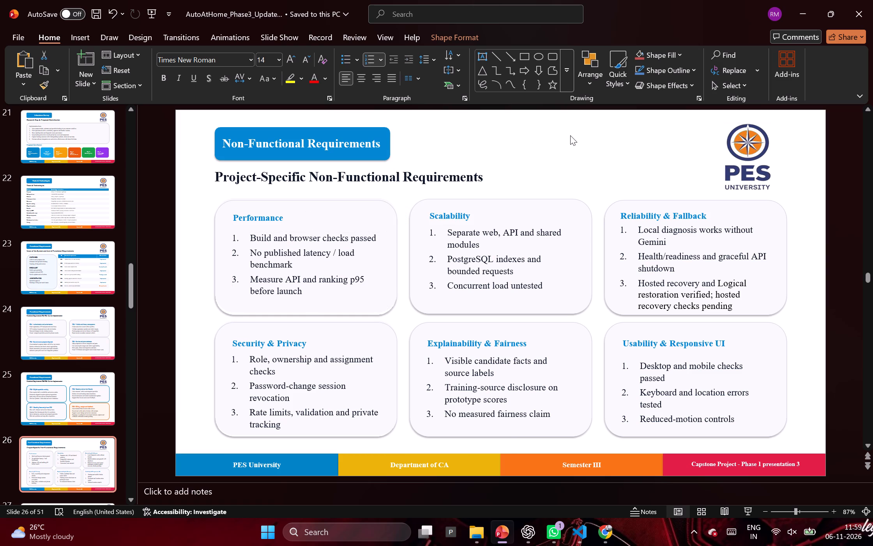
Save the presentation.
key("ctrl+s")
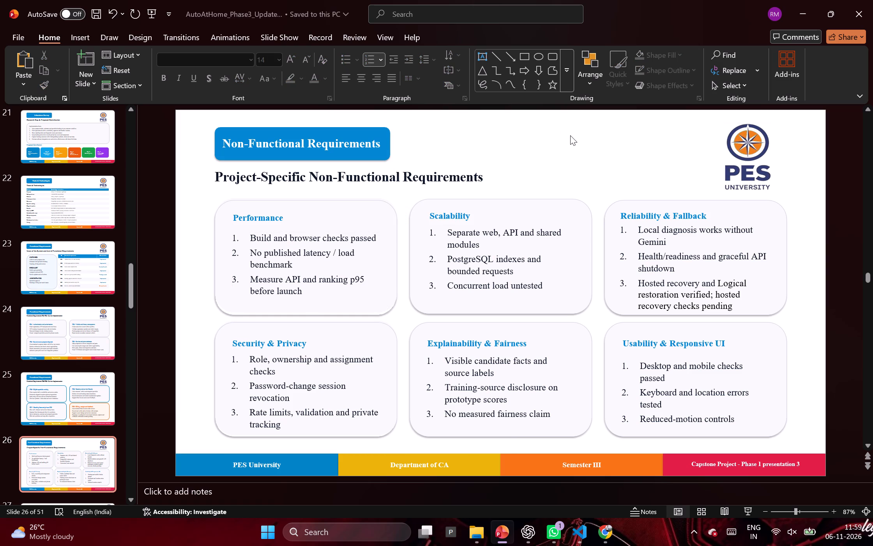
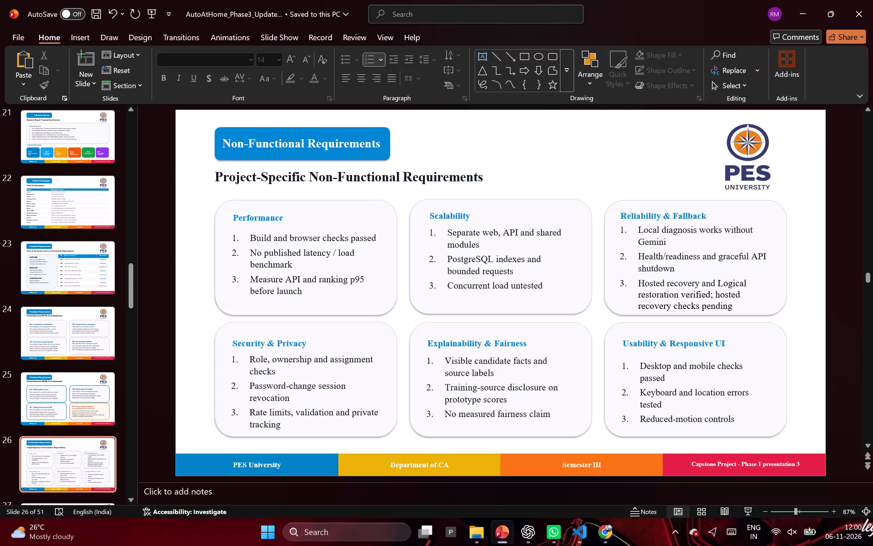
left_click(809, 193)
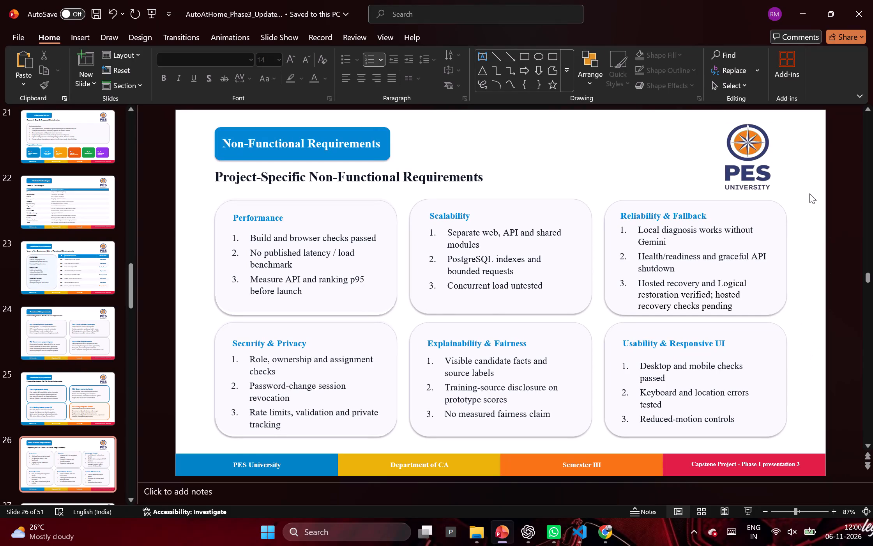
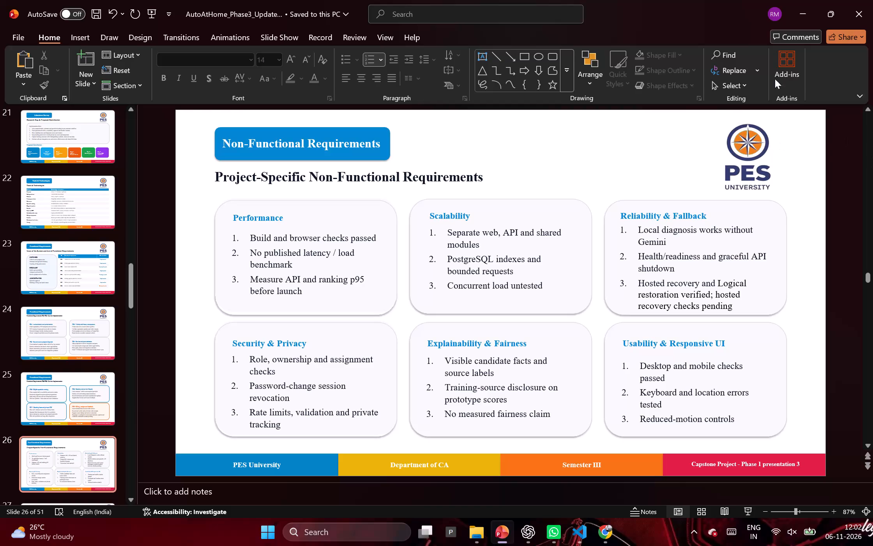
Move the Usability & Responsive UI numbered list up beneath its heading, level with the Explainability & Fairness list, and save the presentation.
left_click(819, 165)
left_click(727, 386)
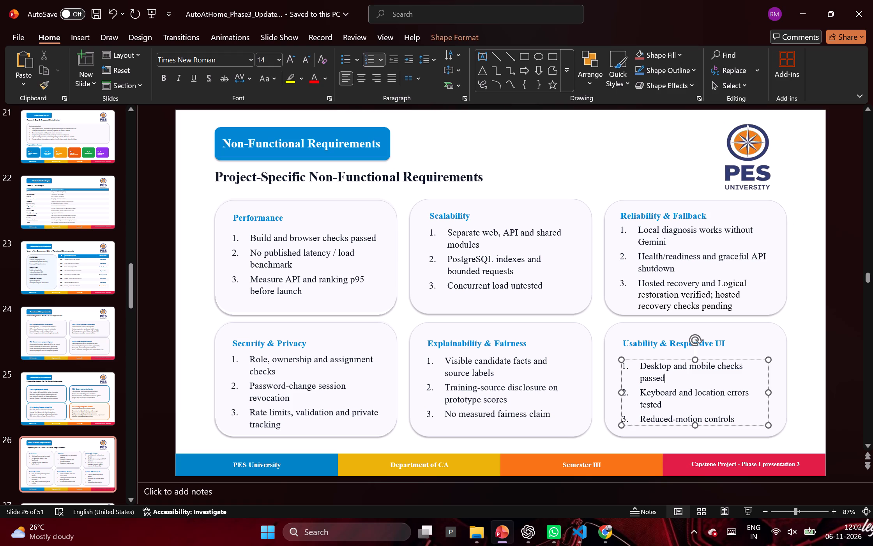
left_click_drag(712, 359, 710, 352)
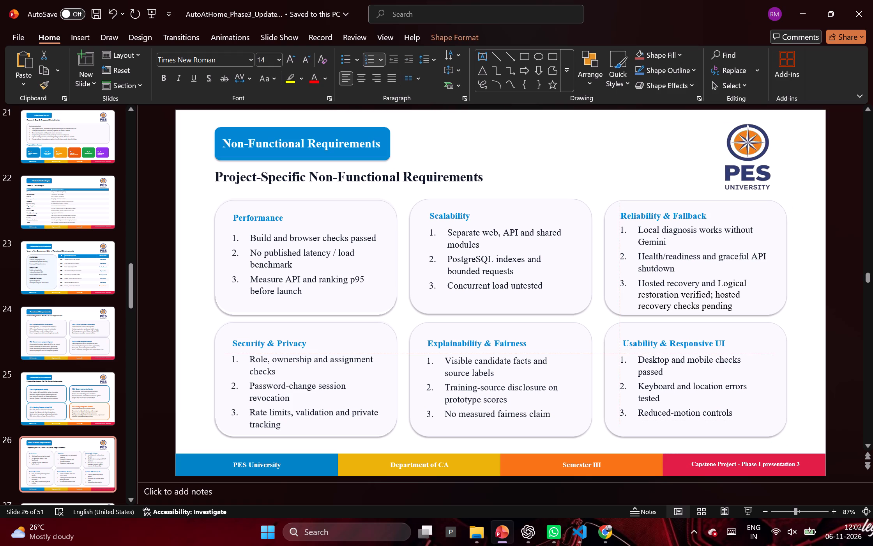
left_click_drag(710, 352, 710, 352)
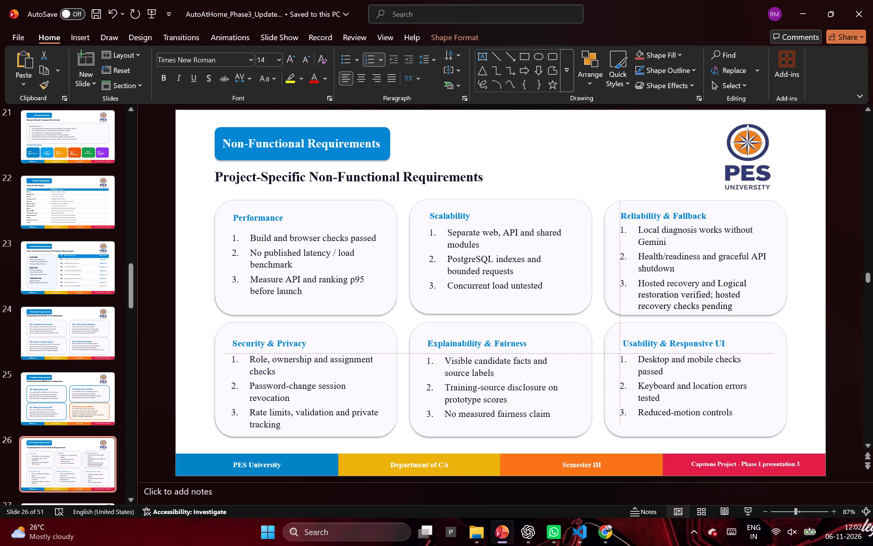
left_click_drag(710, 352, 710, 353)
left_click(810, 318)
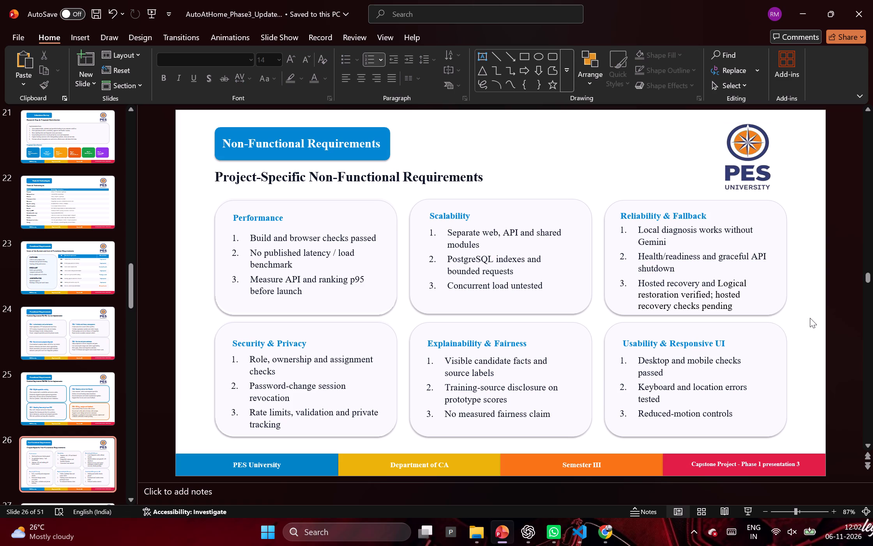
key("ctrl+s")
Shift the Usability & Responsive UI heading slightly left to line up with the Reliability & Fallback heading, and save the presentation.
left_click(686, 344)
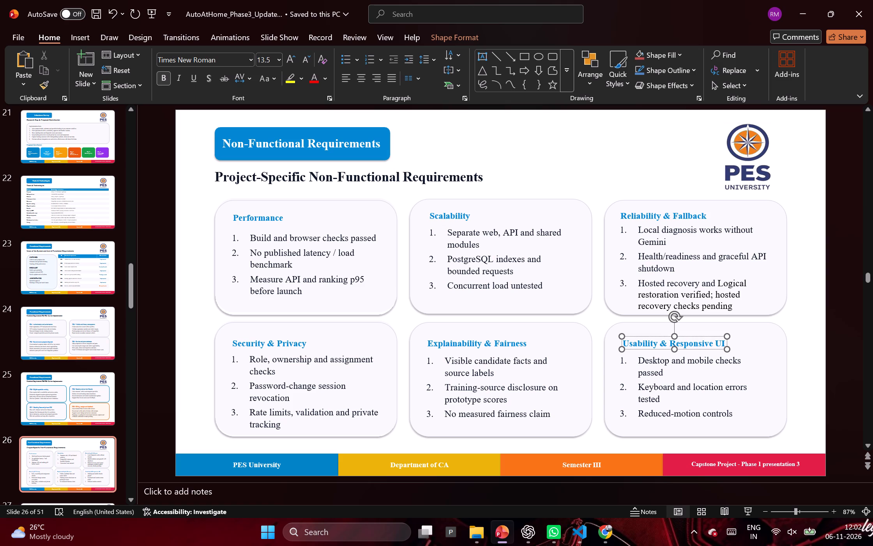
left_click(666, 336)
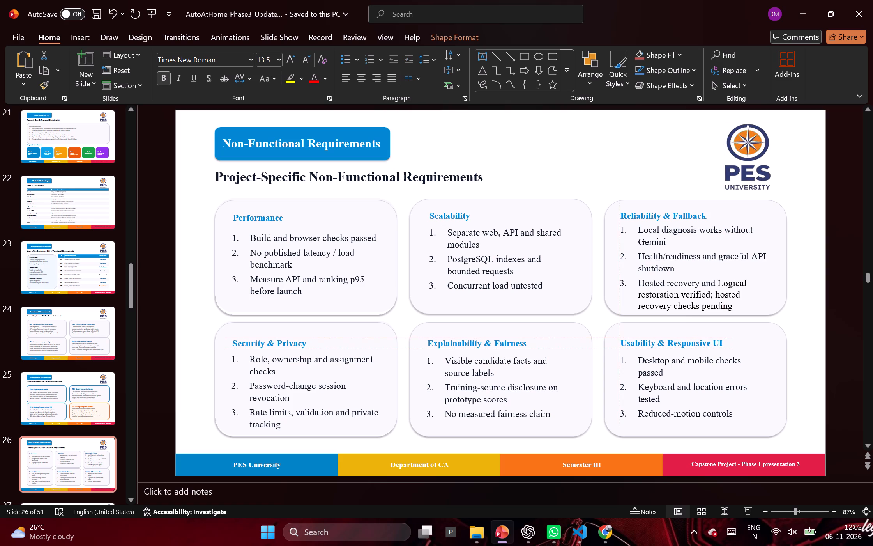
left_click(824, 335)
key("ctrl+s")
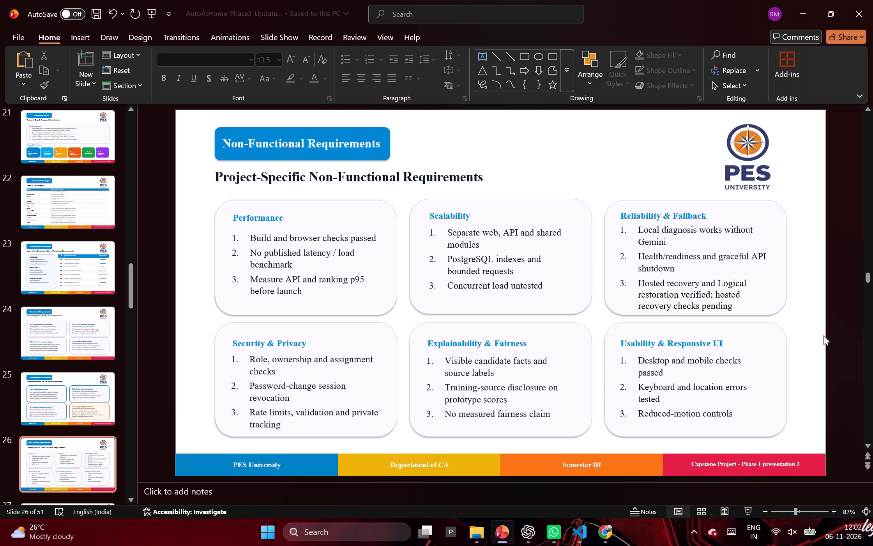
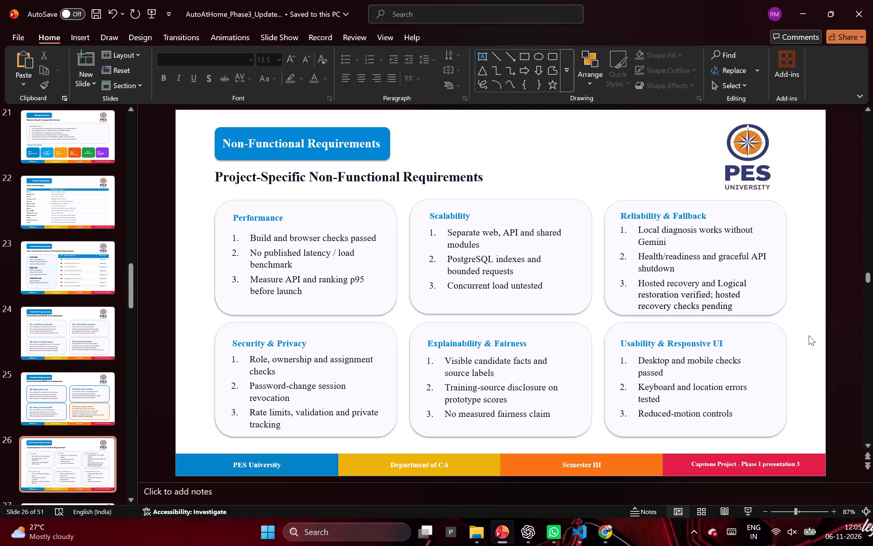
Save the presentation with the aligned Non-Functional Requirements slide.
key("ctrl+s")
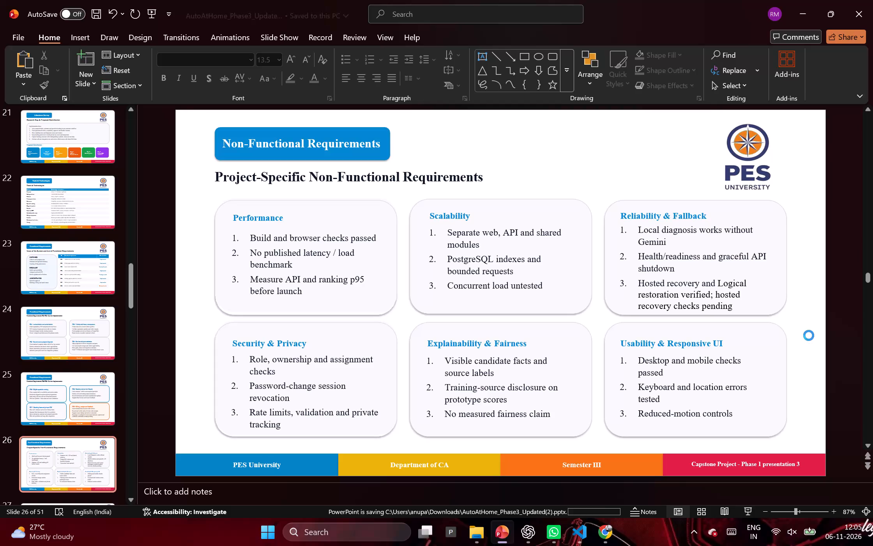
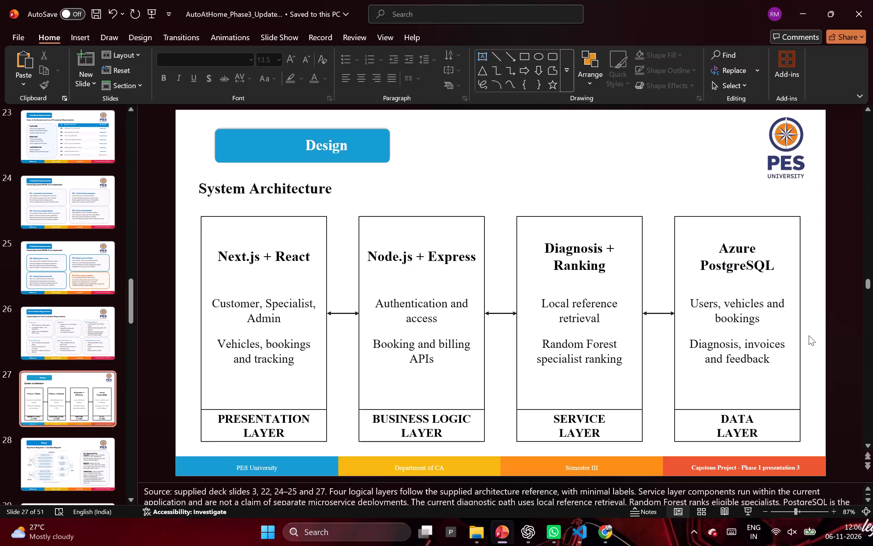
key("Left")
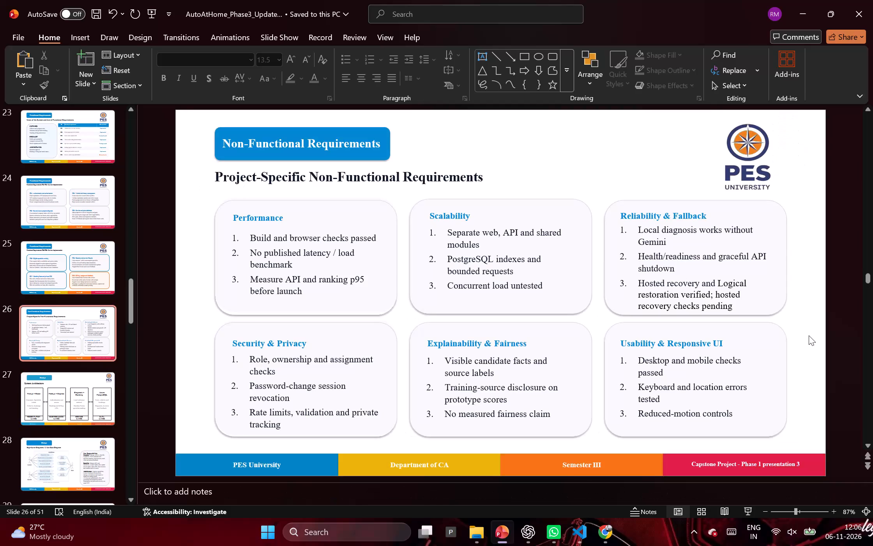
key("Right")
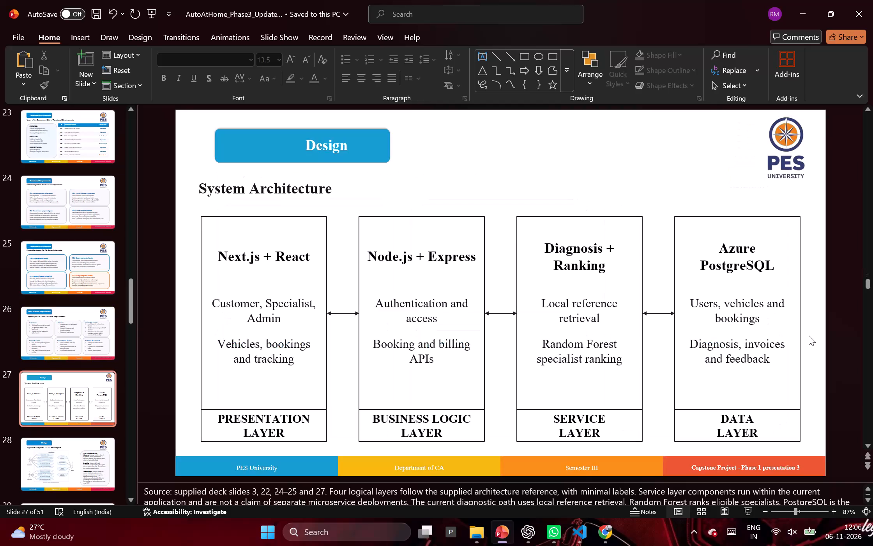
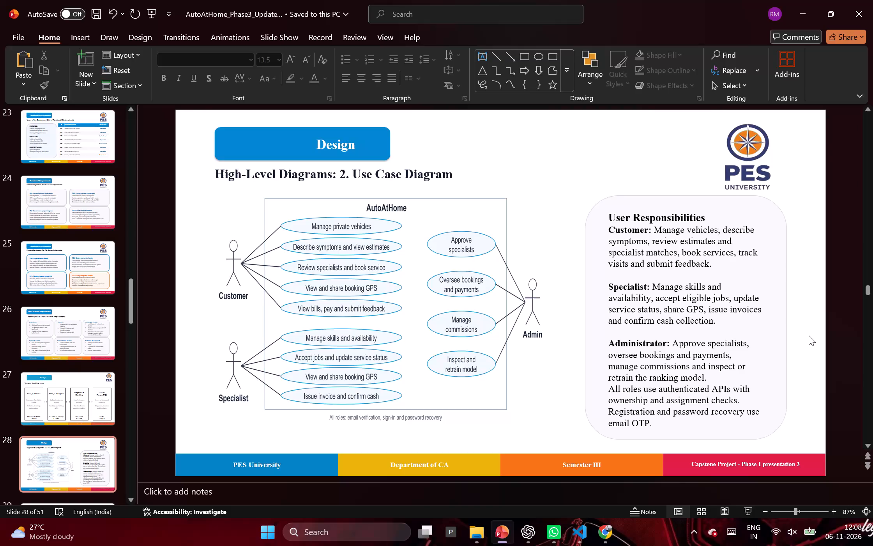
Review the high-level design slides from the Use Case Diagram through the Sequence Diagram to the Entity-Relationship (ER) Diagram.
key("Left")
key("Right")
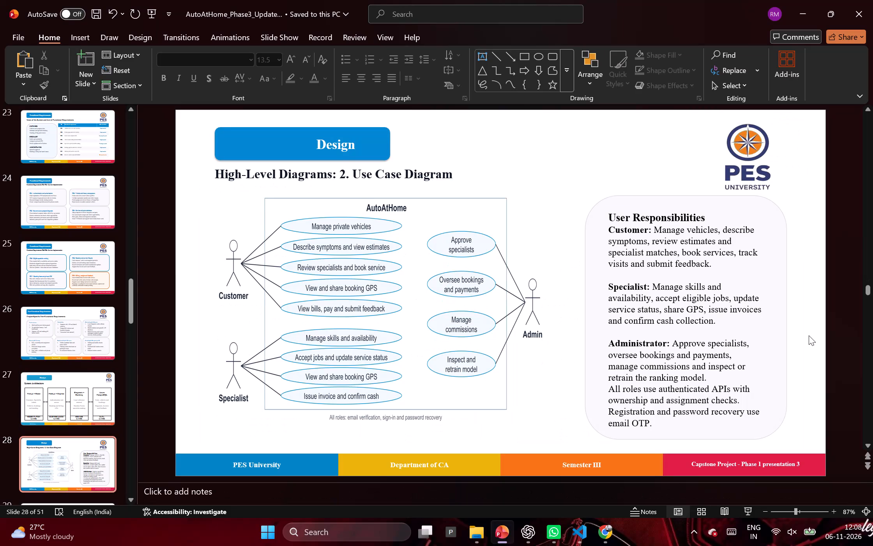
key("Right")
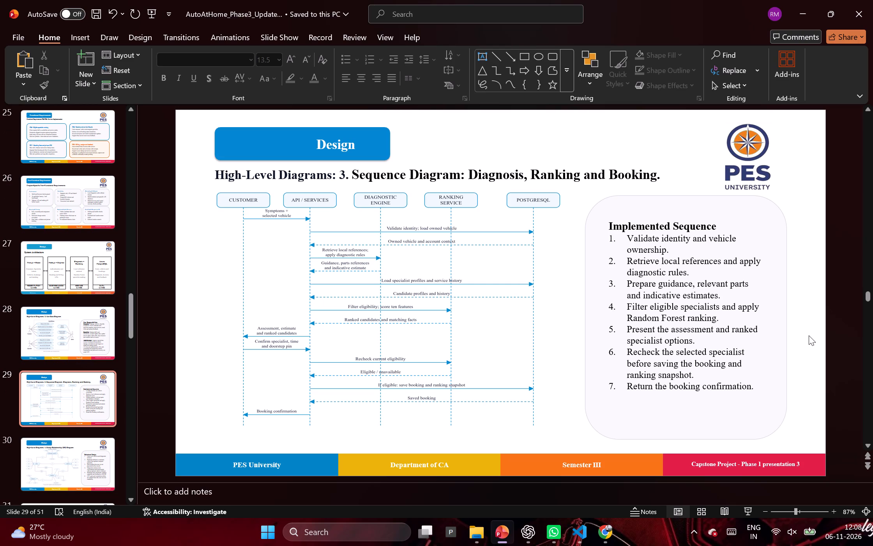
key("Right")
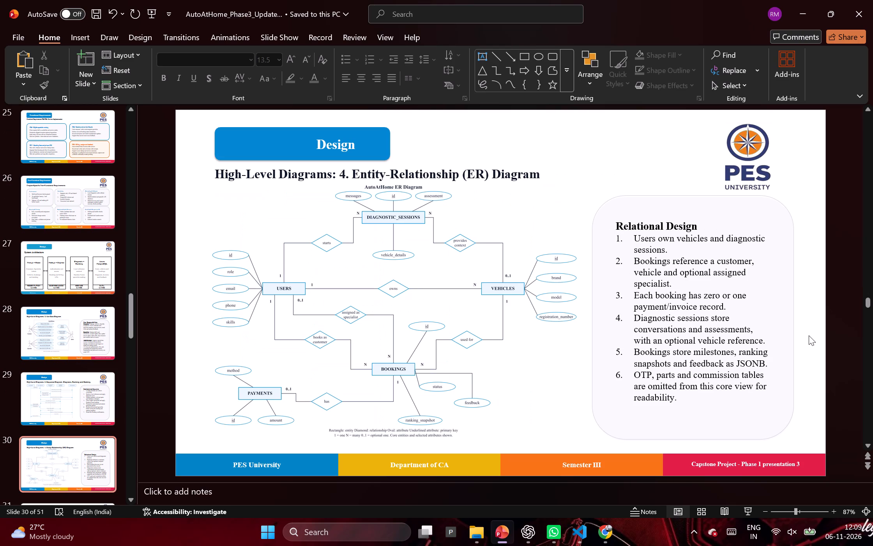
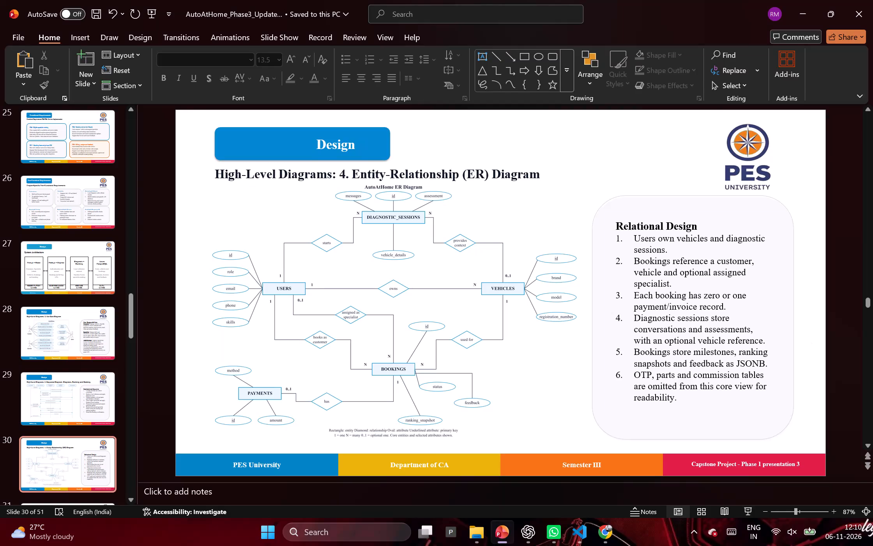
Examine the Entity-Relationship (ER) Diagram slide up close, checking the entities, attributes, relationships and cardinalities against the Relational Design notes.
scroll(403, 323, "up", 9, "ctrl")
scroll(403, 323, "down", 4, "ctrl")
scroll(403, 323, "up", 3, "ctrl")
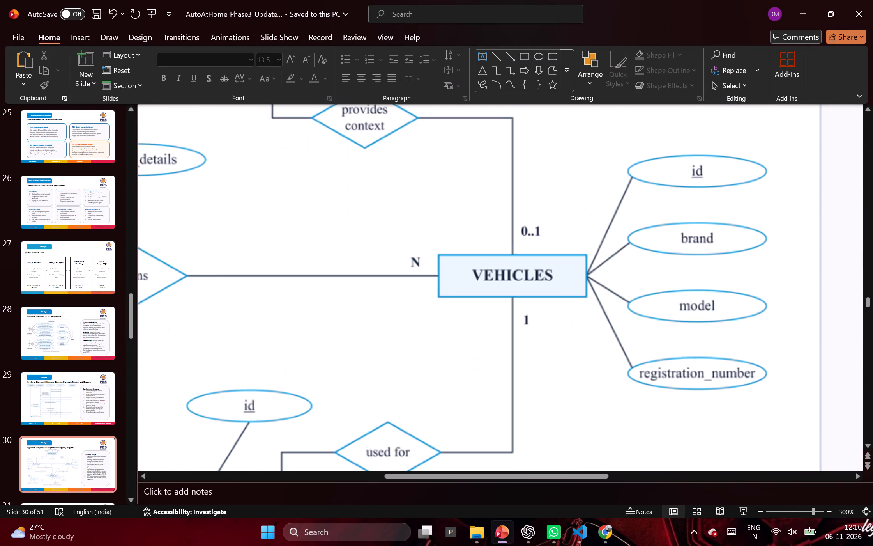
scroll(403, 323, "right", 6)
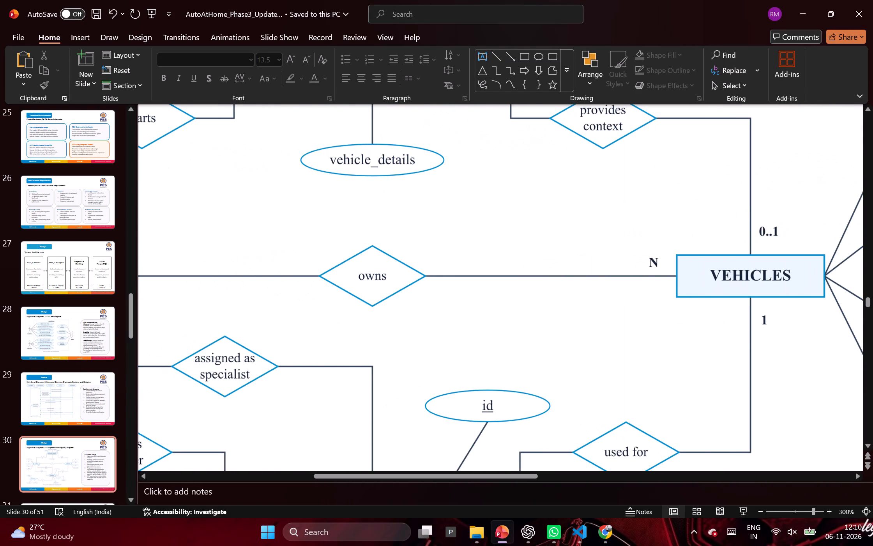
scroll(403, 323, "down", 2, "ctrl")
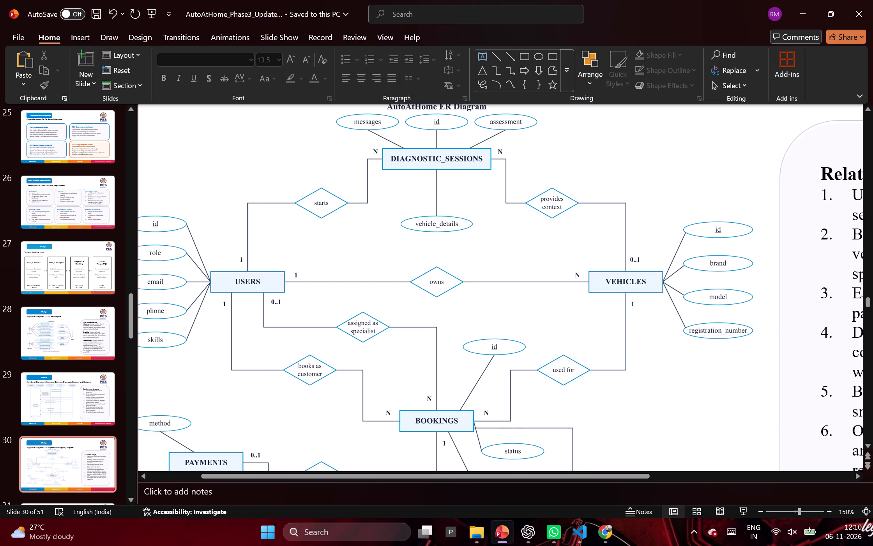
scroll(403, 323, "down", 6, "ctrl")
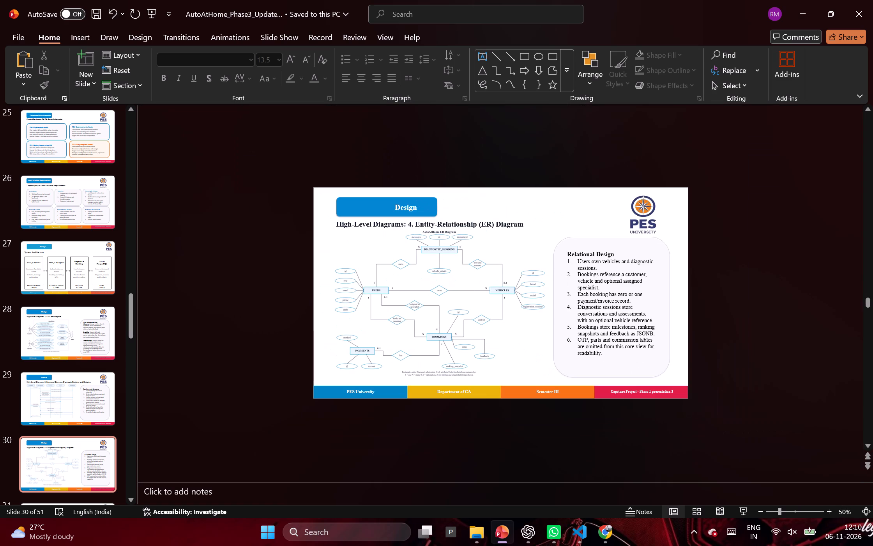
scroll(375, 379, "up", 2, "ctrl")
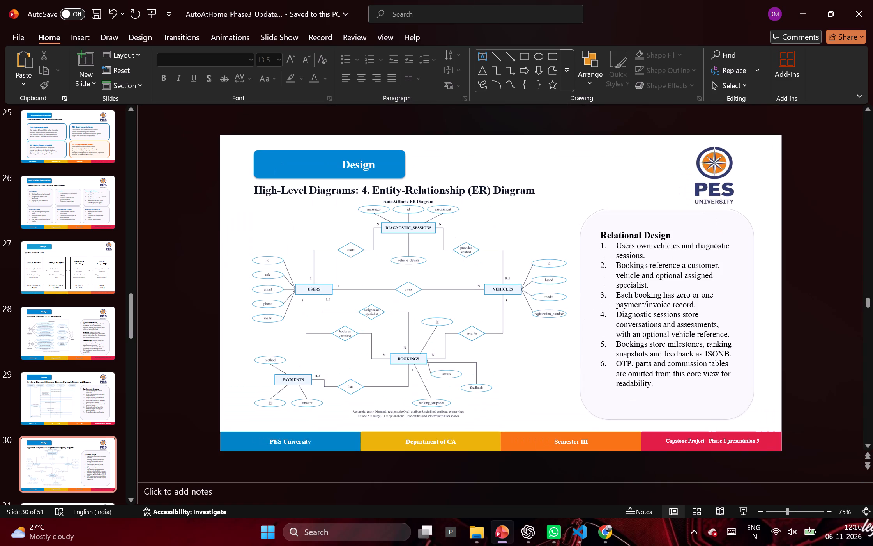
scroll(371, 385, "up", 3, "ctrl")
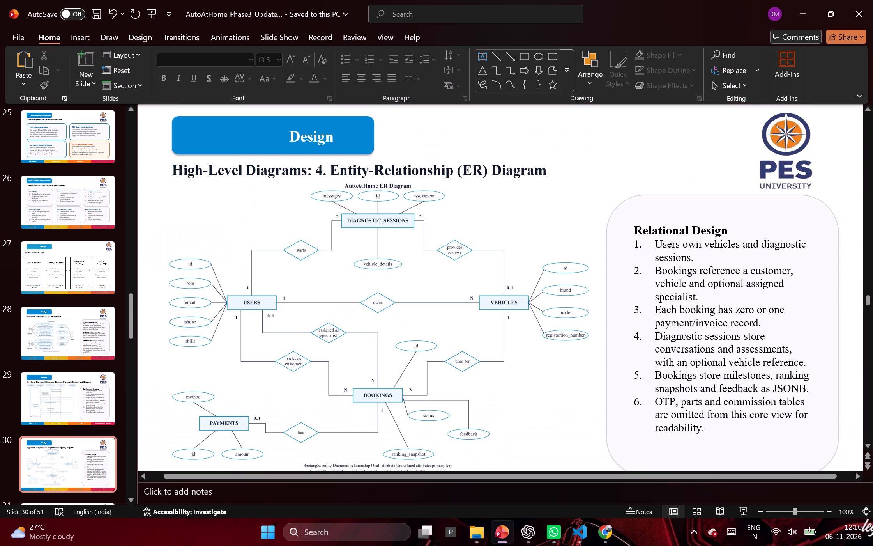
left_click(570, 186)
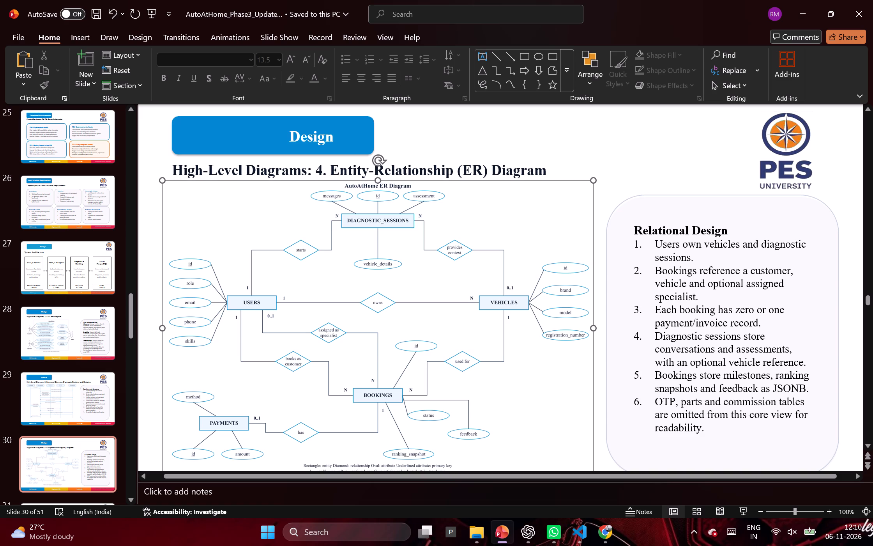
Deselect the ER diagram picture and advance to the PostgreSQL Relational Schema slide.
left_click(673, 154)
key("Right")
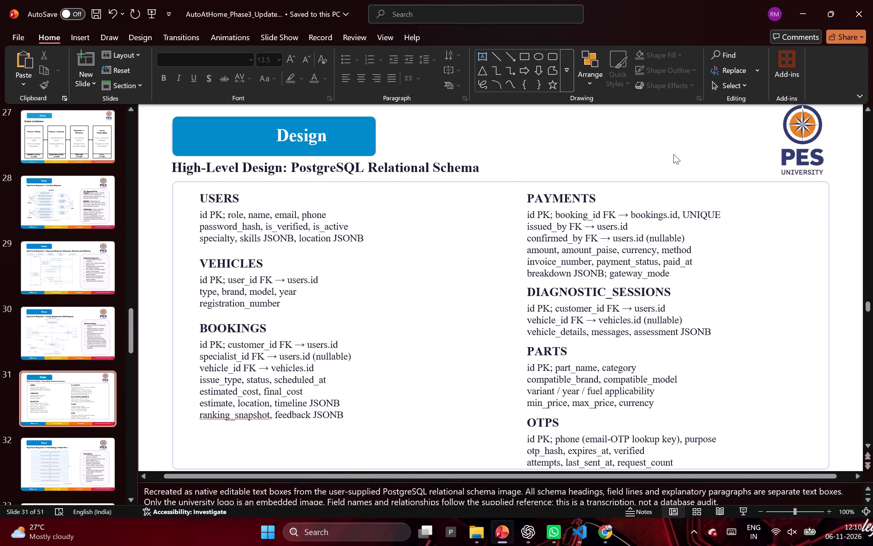
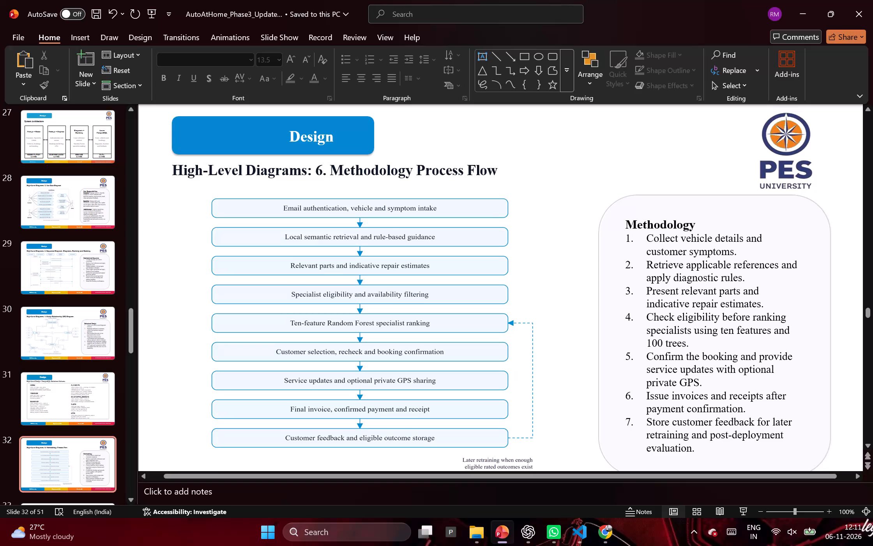
Advance from the Methodology Process Flow slide to the Algorithms & Methodology slide in the Design section.
key("Right")
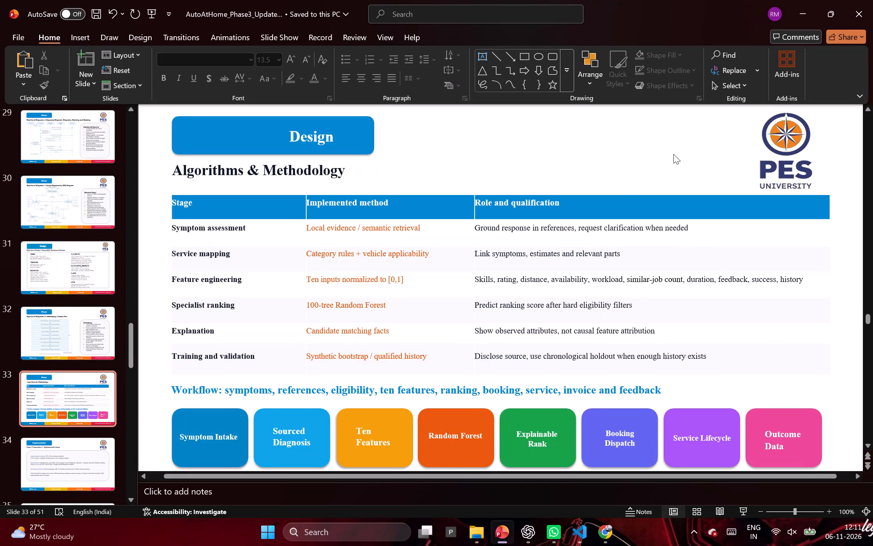
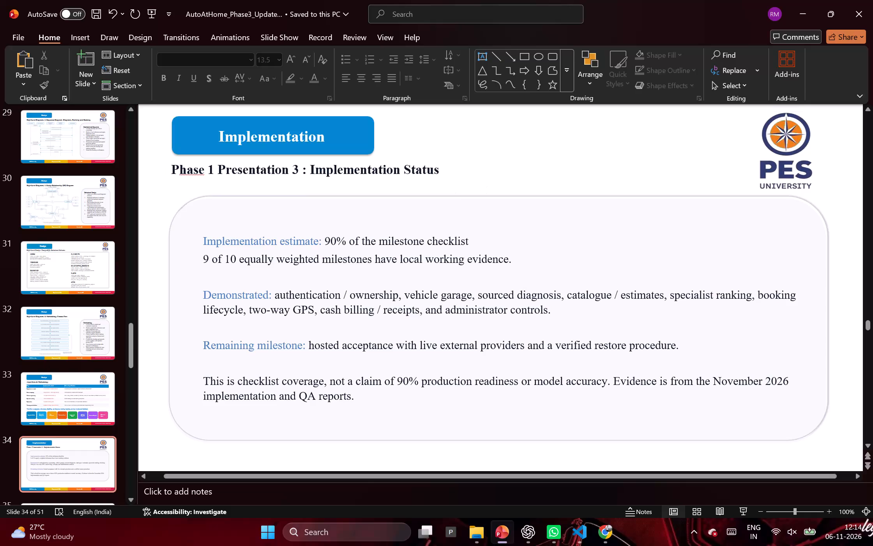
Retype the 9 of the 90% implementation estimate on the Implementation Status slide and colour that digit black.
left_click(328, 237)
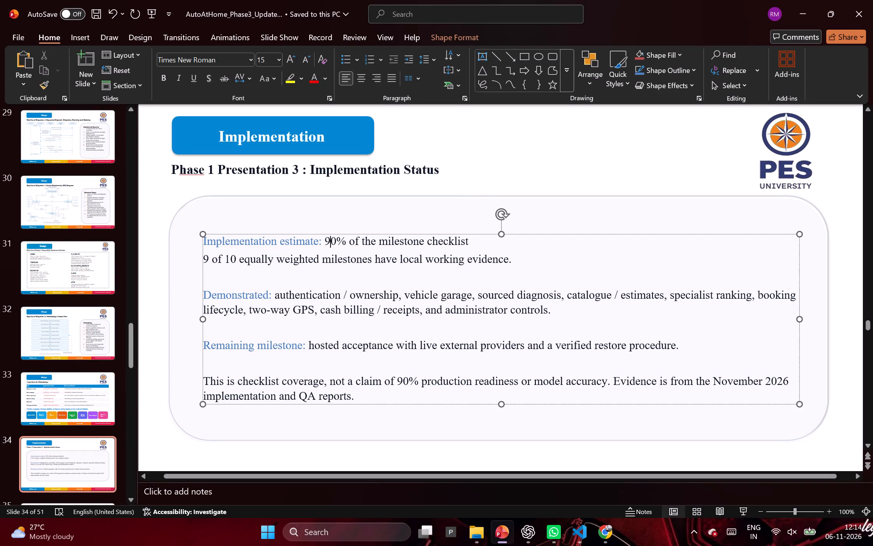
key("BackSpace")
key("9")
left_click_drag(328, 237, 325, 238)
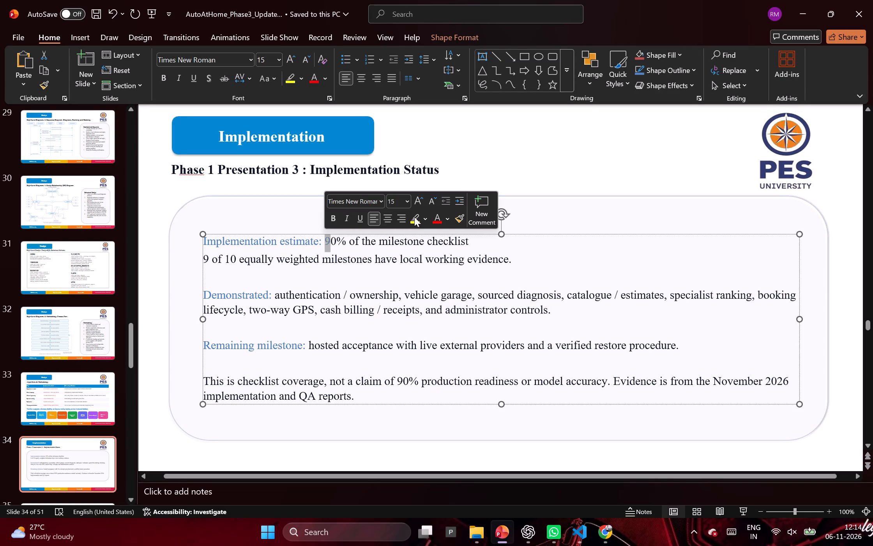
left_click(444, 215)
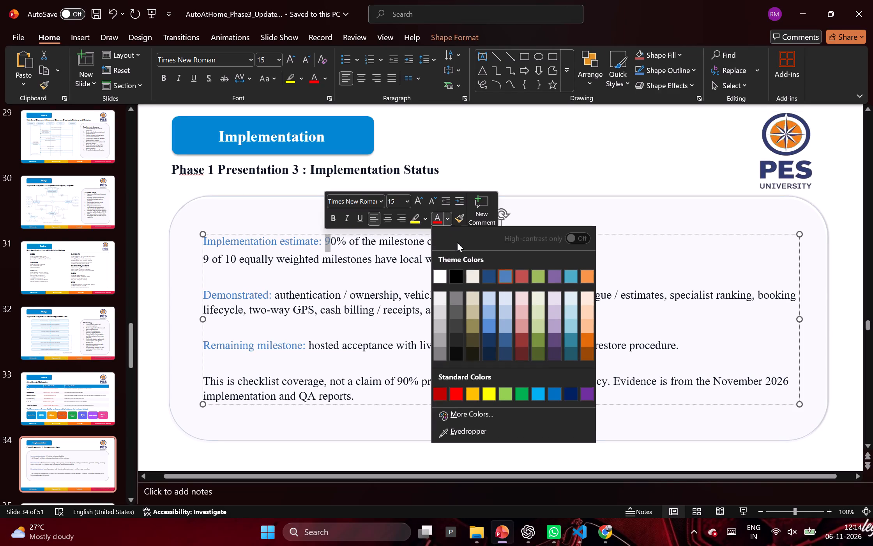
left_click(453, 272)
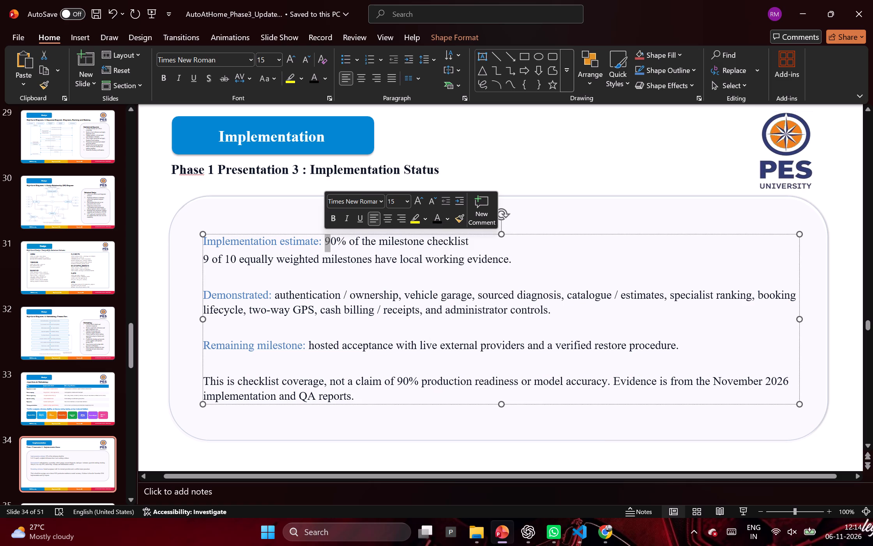
Change the milestone evidence line to 8 of 10 and the production readiness figure in the closing paragraph to 80%.
left_click(210, 257)
key("BackSpace")
key("8")
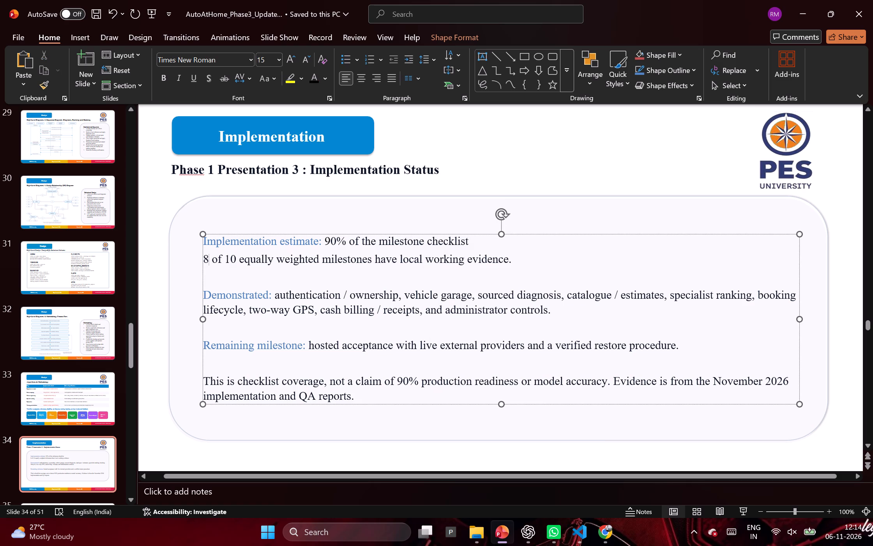
left_click(402, 383)
key("BackSpace")
key("8")
Deselect the status text box and save the presentation.
left_click(630, 144)
key("ctrl+s")
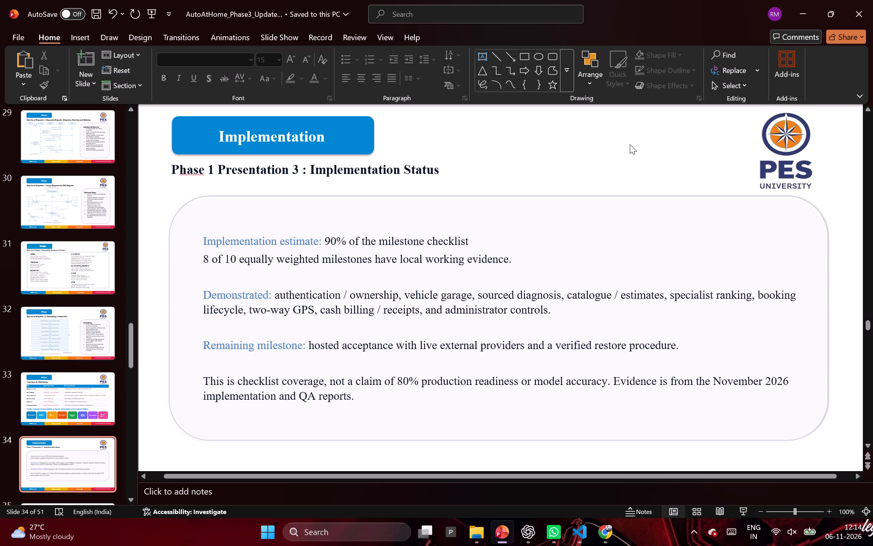
Go back to the Algorithms & Methodology slide in the Design section.
key("Left")
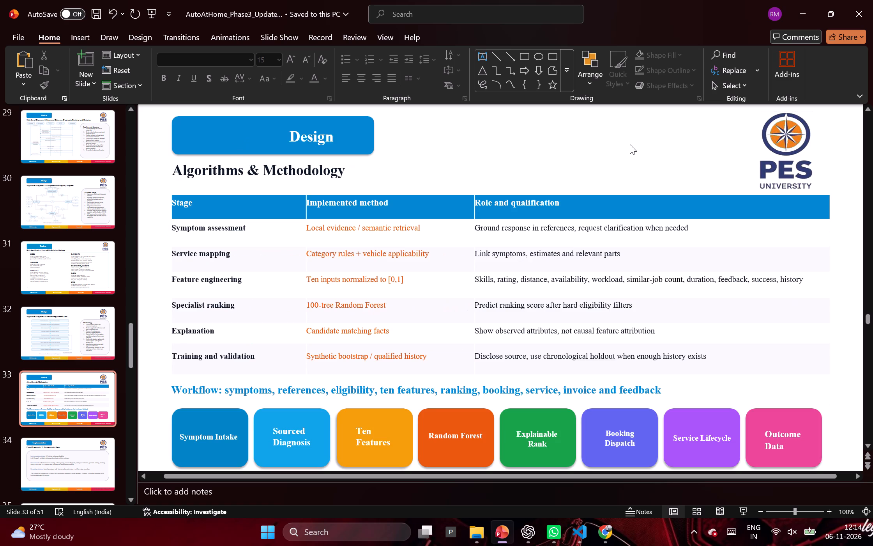
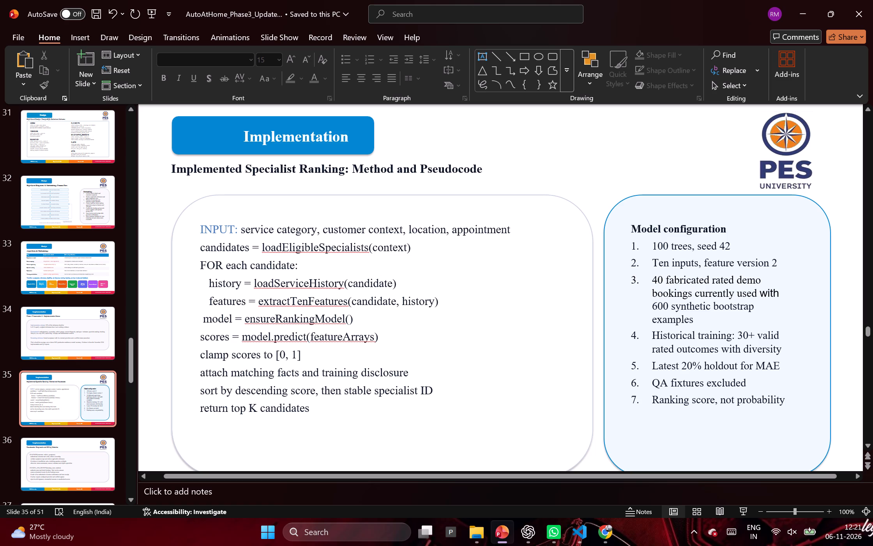
Copy the seven numbered Model configuration items on the Implemented Specialist Ranking slide.
left_click_drag(649, 245, 783, 416)
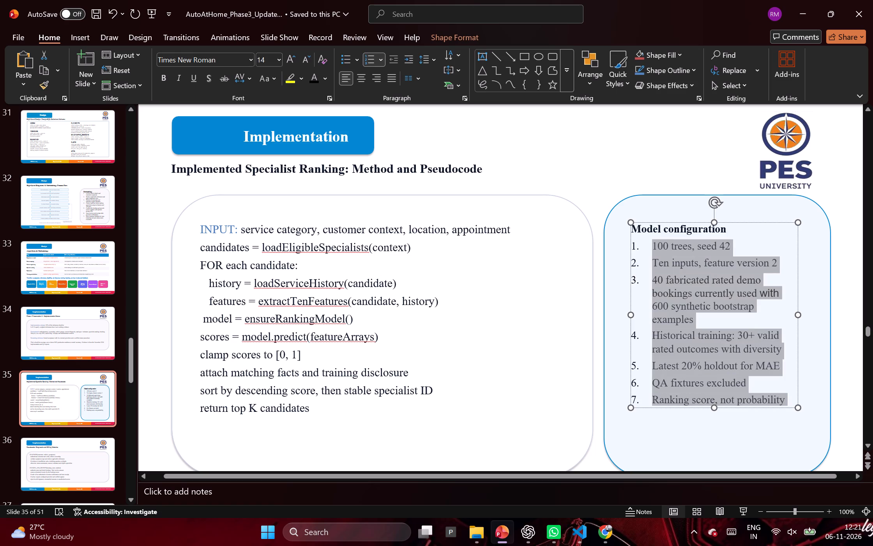
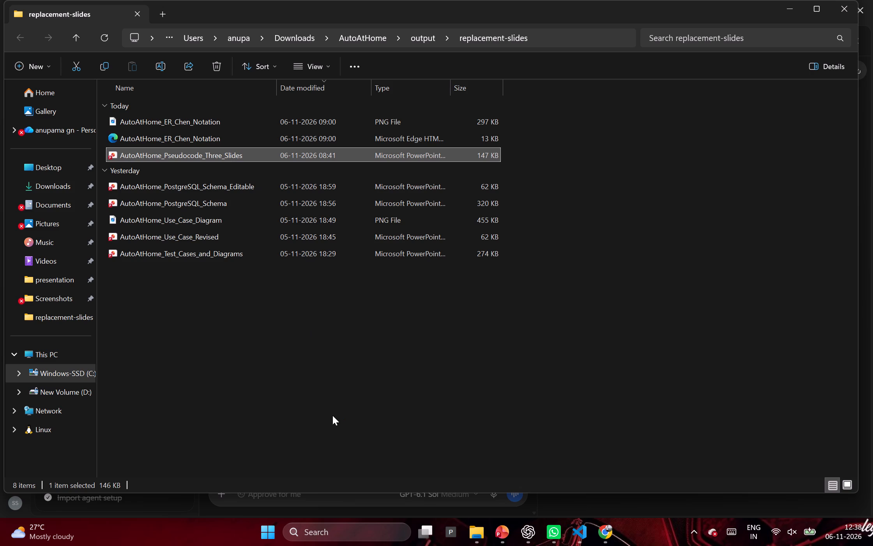
left_click(500, 537)
left_click(564, 464)
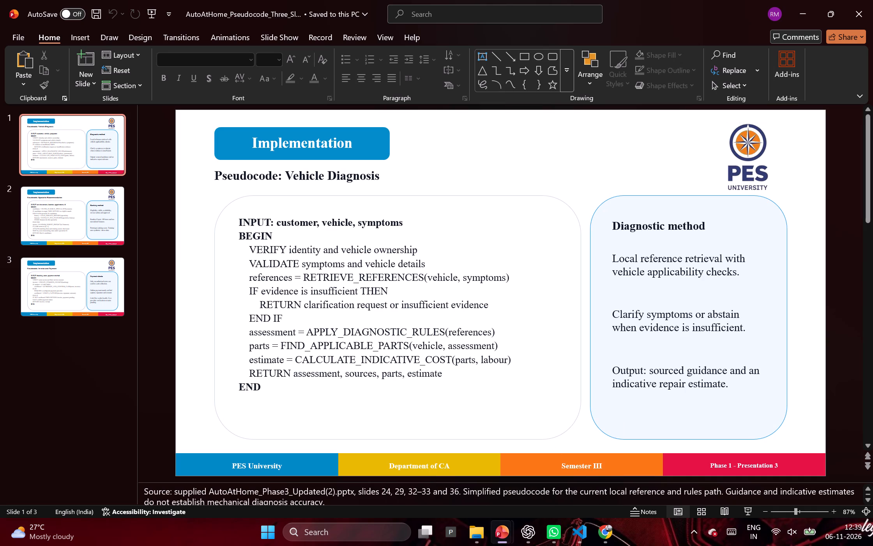
Look through the pseudocode deck's Vehicle Diagnosis, Specialist Recommendation, and Invoice and Payment slides.
left_click(239, 215)
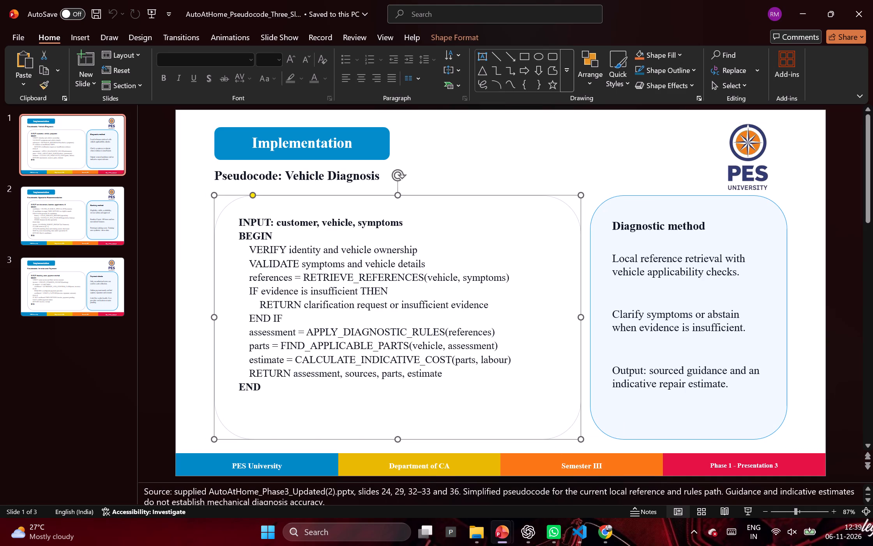
left_click(110, 218)
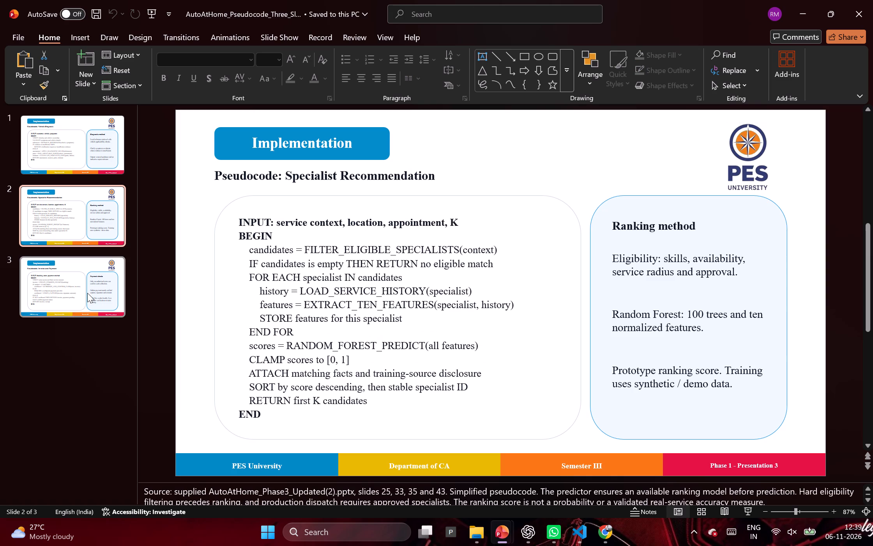
left_click(87, 293)
left_click(81, 163)
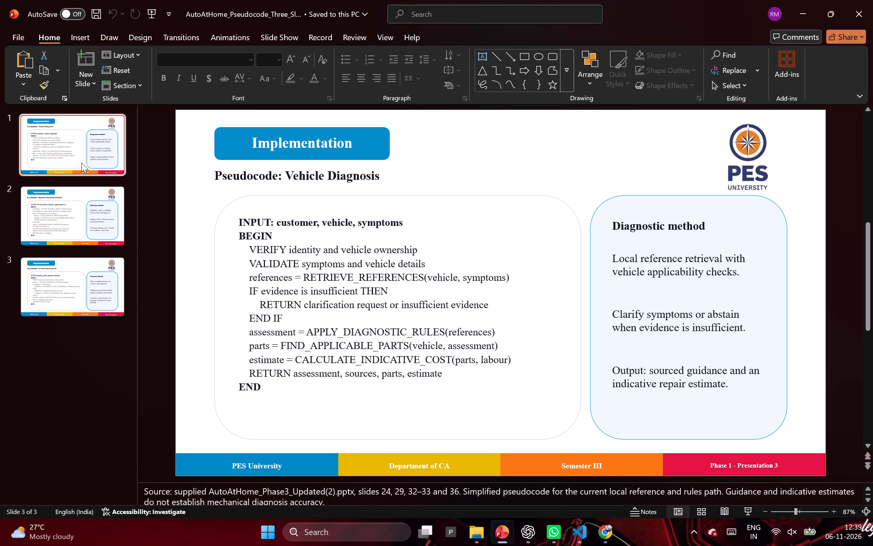
left_click(91, 223)
left_click(90, 275)
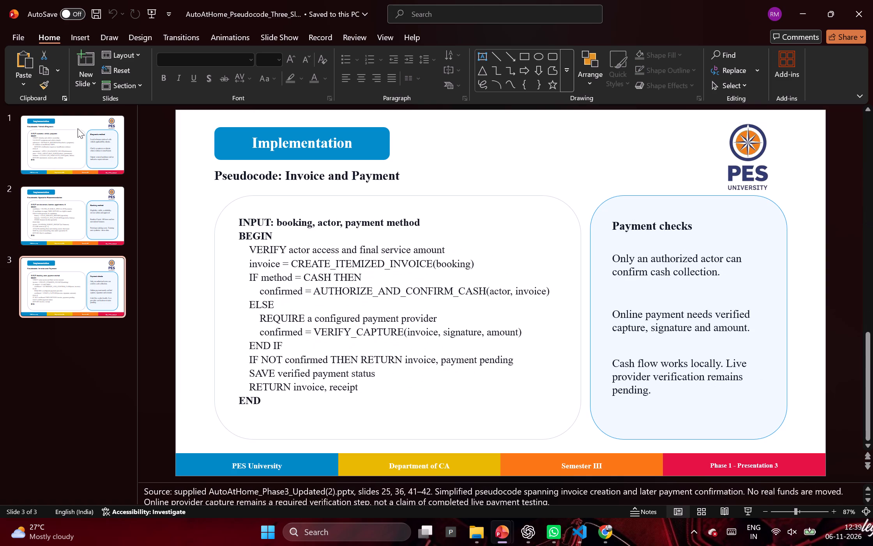
Copy slide 1, 'Pseudocode: Vehicle Diagnosis', from the three-slide pseudocode deck.
left_click(78, 124)
key("ctrl+c")
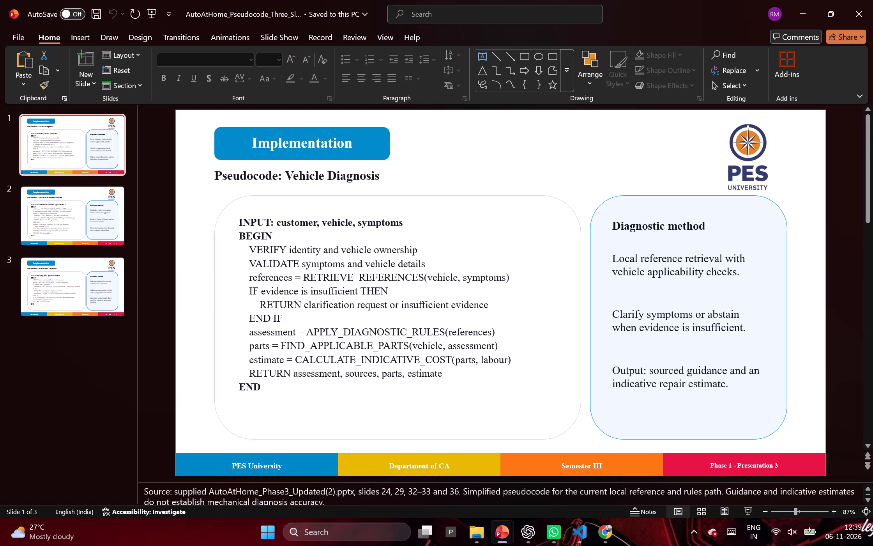
Switch to the AutoAtHome Phase3 presentation and compare its existing pseudocode slides 35 and 36, ending on slide 35.
left_click(457, 477)
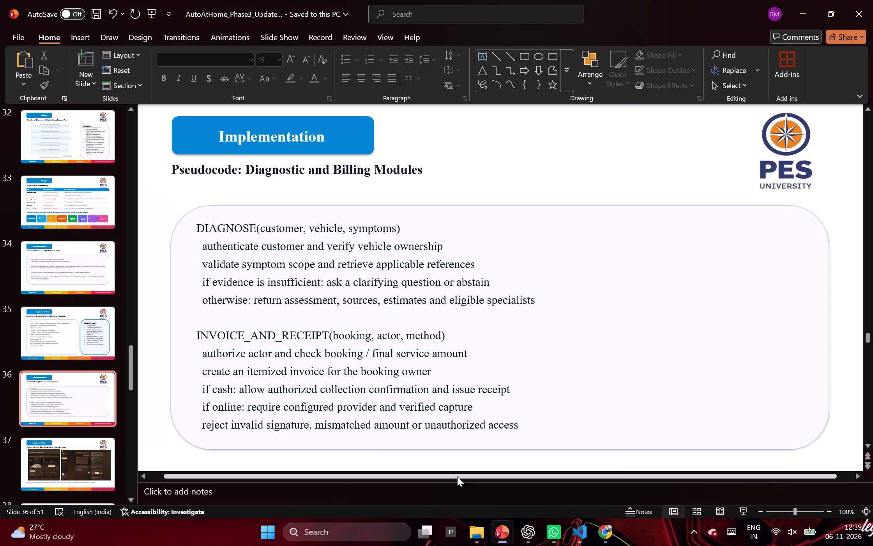
key("Up")
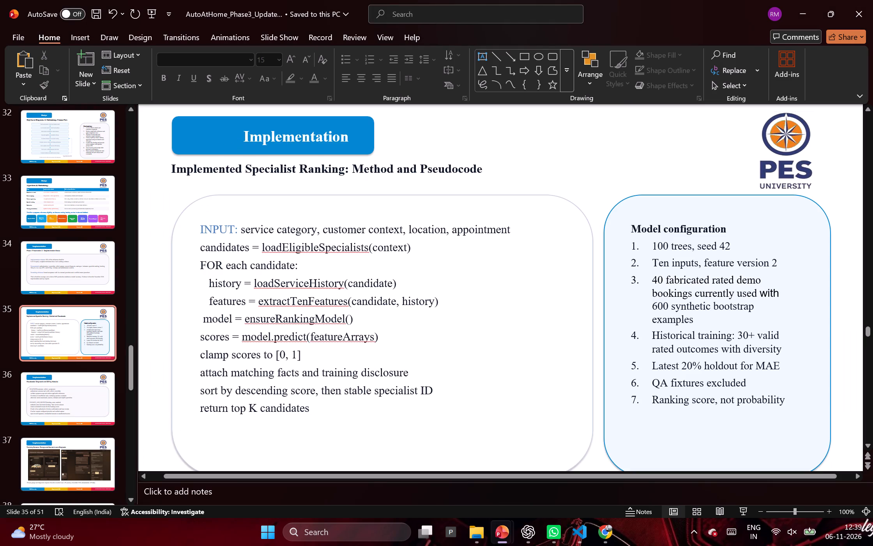
key("Down")
key("Up")
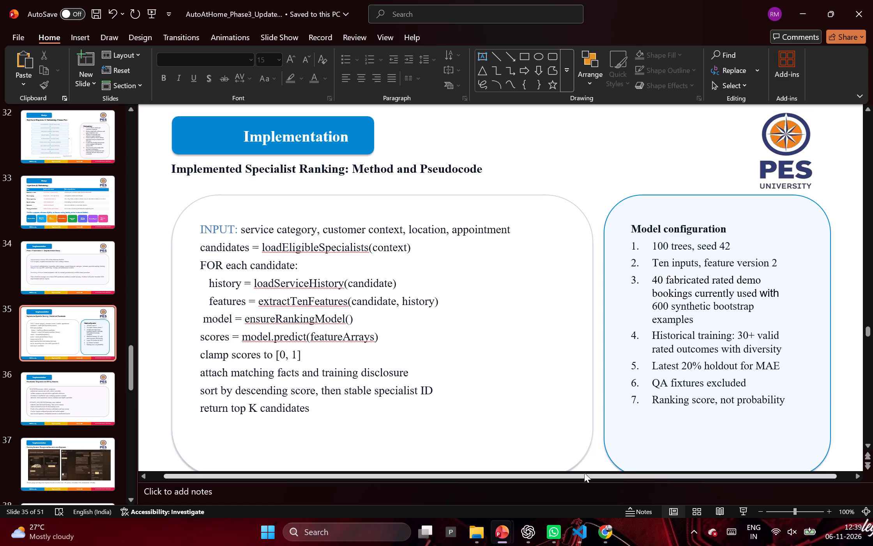
Return to the pseudocode deck and review its Specialist Recommendation and Invoice and Payment slides, ending on slide 2.
left_click(599, 477)
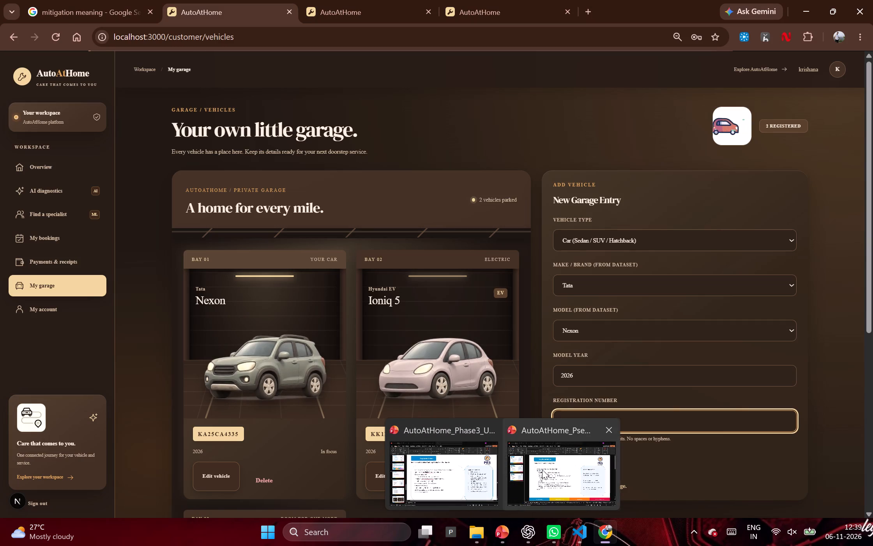
left_click(542, 470)
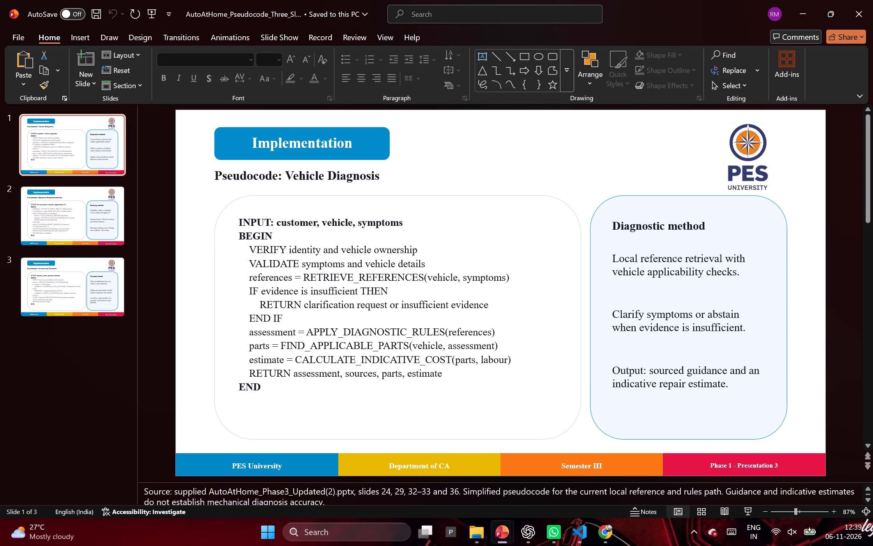
left_click(81, 182)
left_click(83, 215)
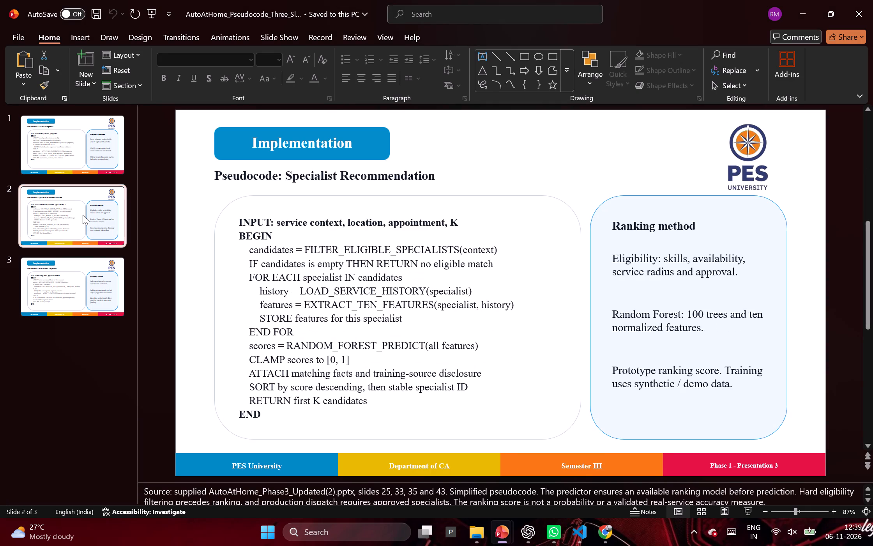
left_click(93, 293)
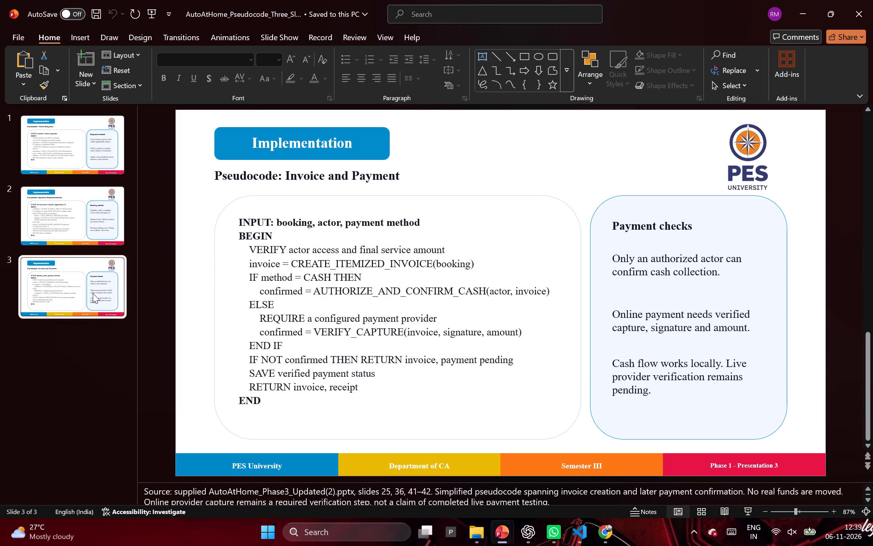
left_click(102, 215)
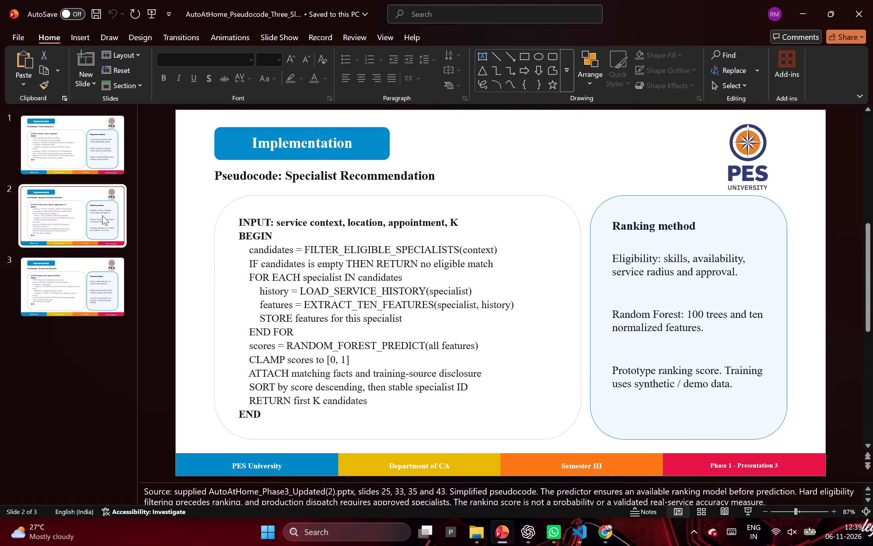
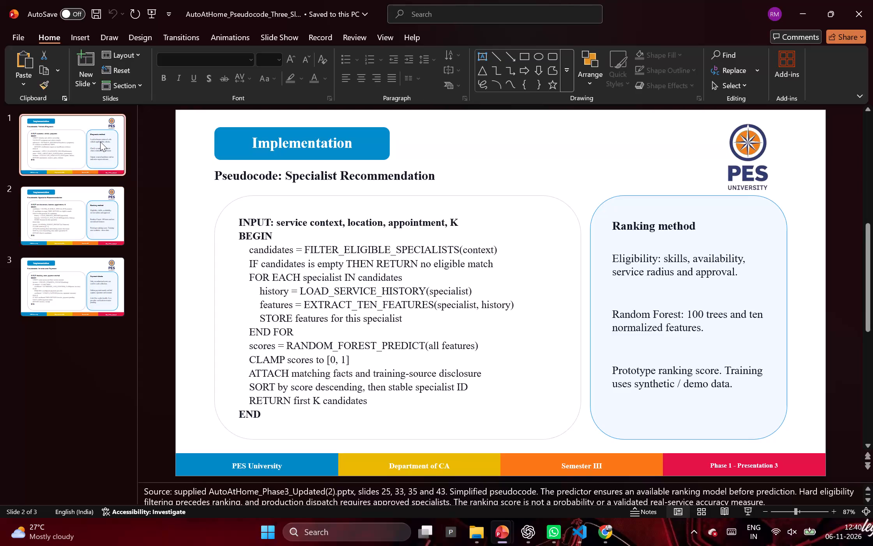
Replace slide 36, 'Pseudocode: Diagnostic and Billing Modules', with the pseudocode deck's Vehicle Diagnosis slide, positioned directly after slide 35.
key("ctrl+c")
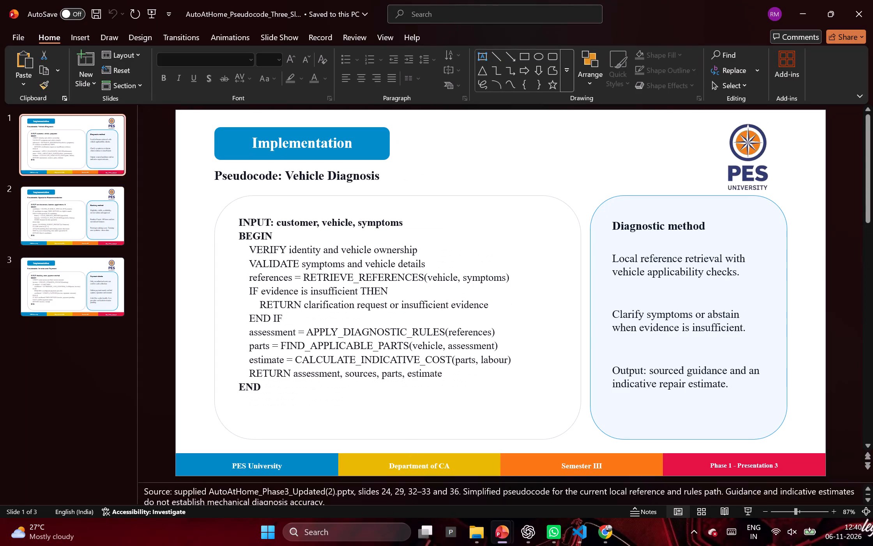
left_click(471, 492)
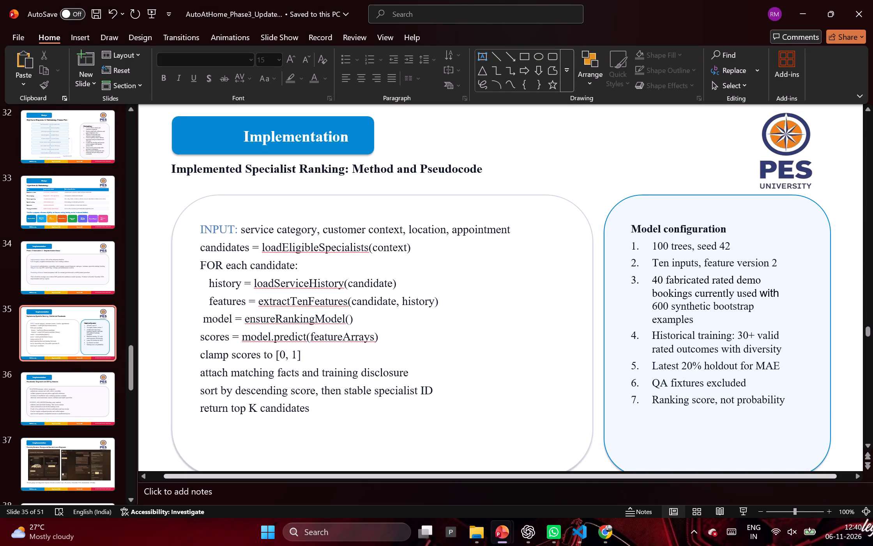
left_click(77, 401)
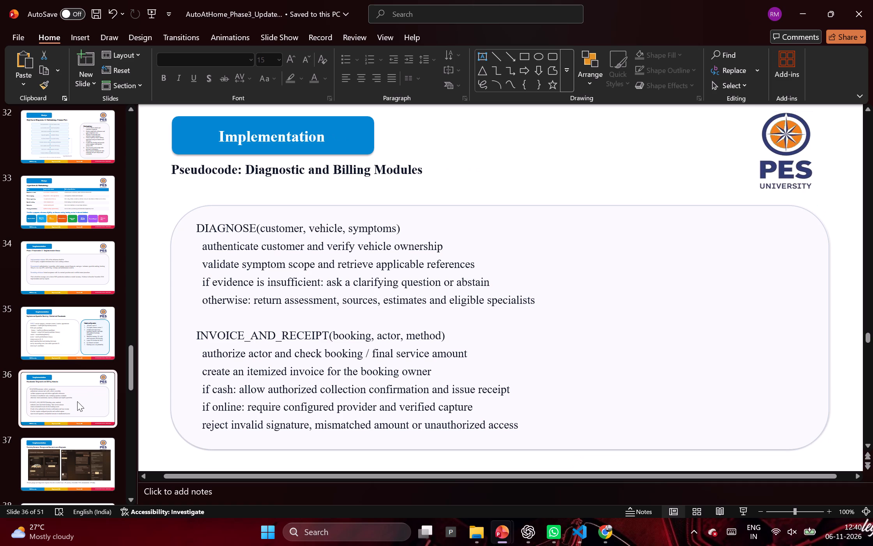
key("Delete")
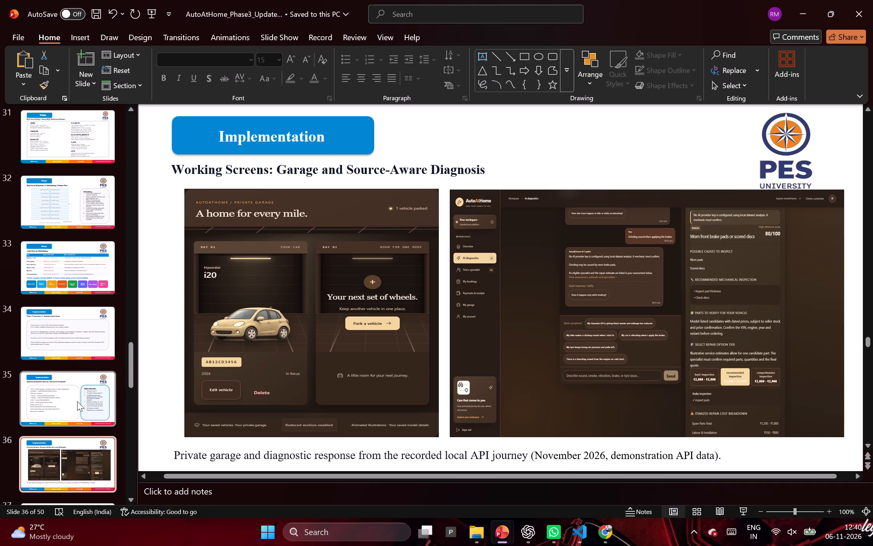
key("ctrl+v")
left_click_drag(76, 397, 75, 323)
left_click(67, 272)
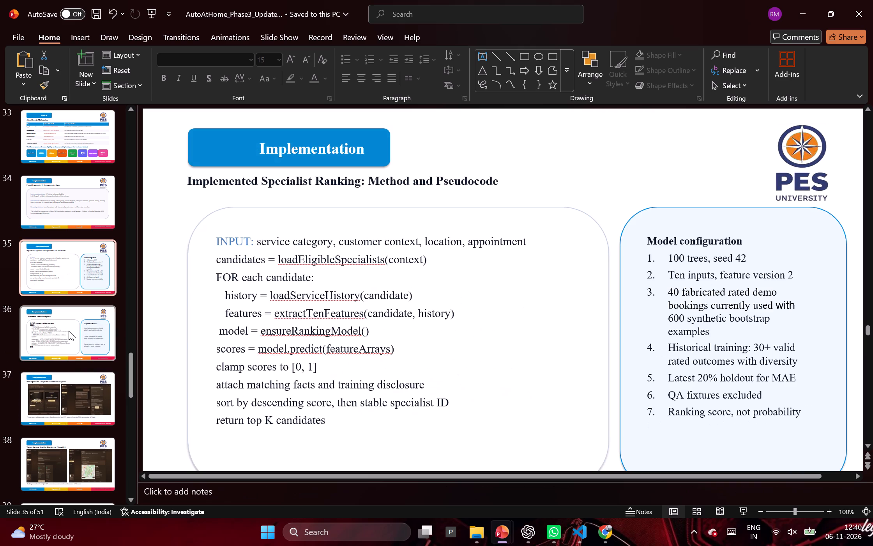
left_click(69, 331)
left_click(233, 320)
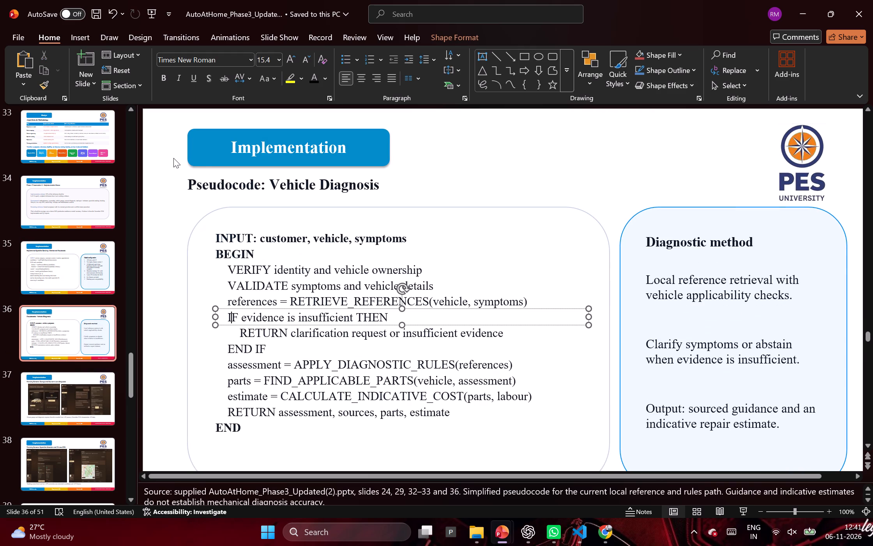
left_click_drag(173, 158, 872, 464)
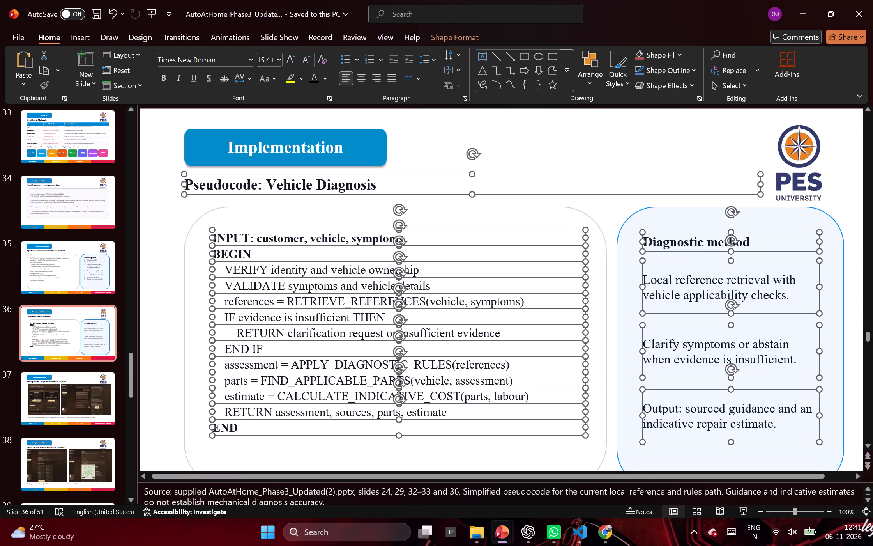
left_click(609, 160)
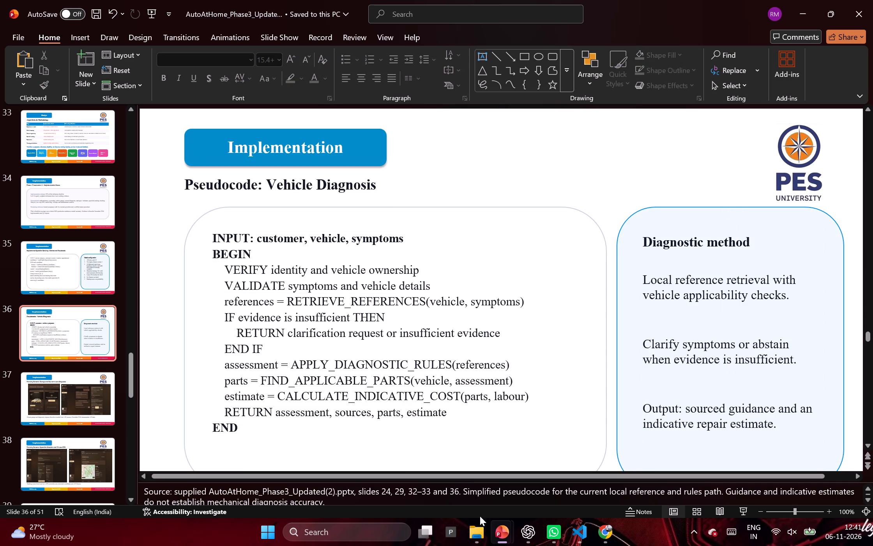
Copy the Specialist Recommendation slide from the pseudocode deck and paste it after the Vehicle Diagnosis slide in the Phase3 presentation.
left_click(565, 456)
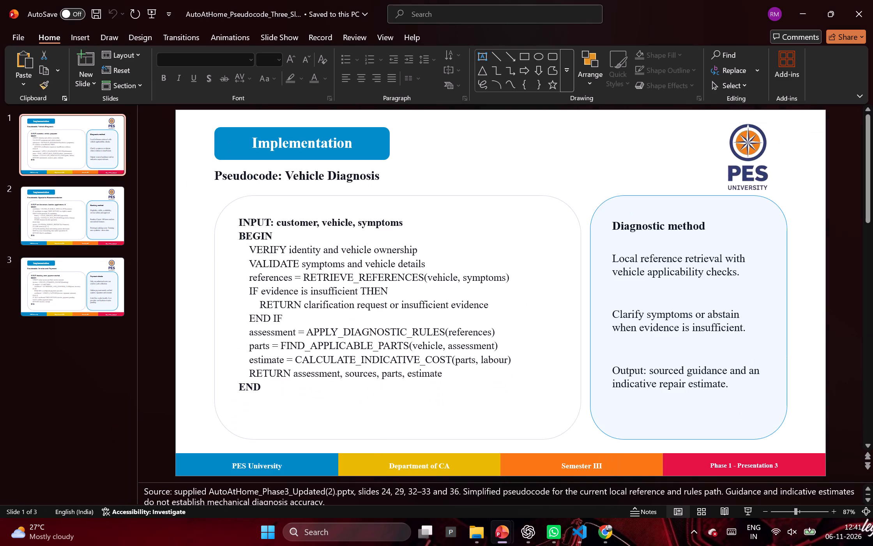
left_click(96, 222)
key("ctrl+c")
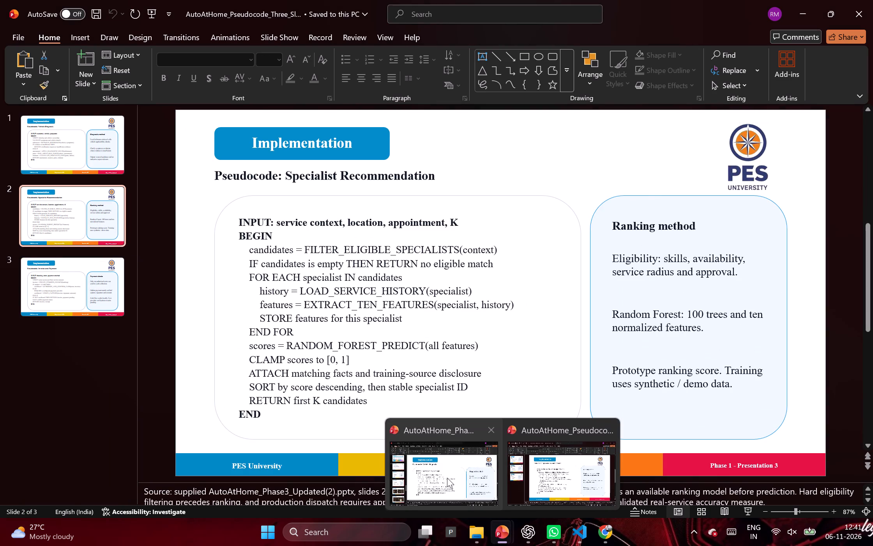
left_click(447, 478)
key("ctrl+v")
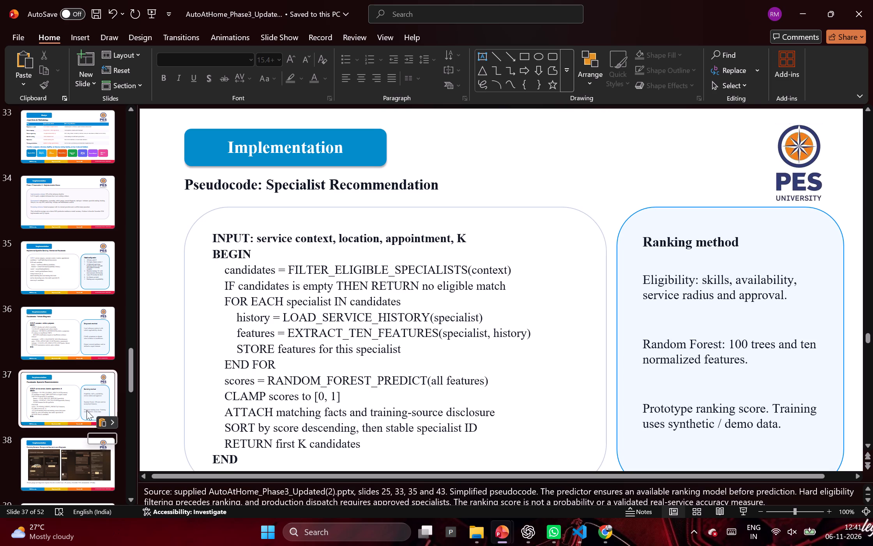
left_click(82, 340)
left_click(68, 401)
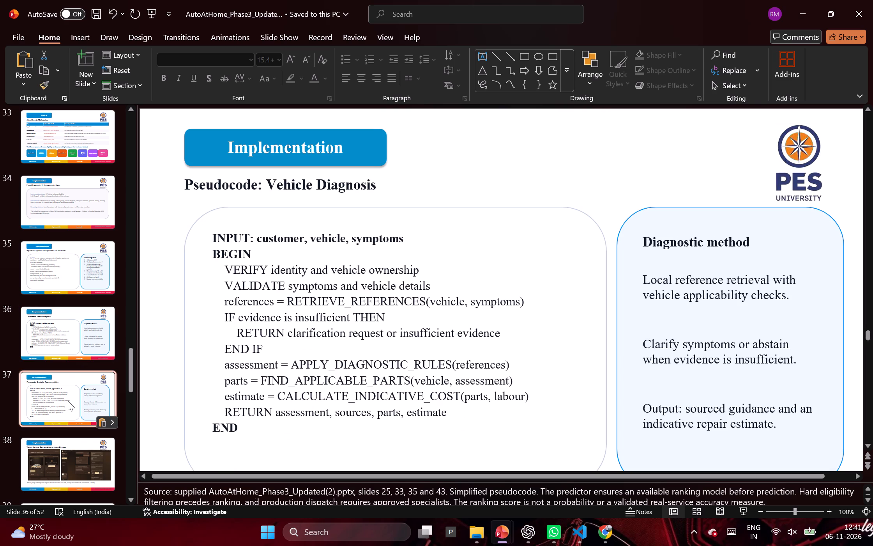
scroll(68, 401, "down", 1)
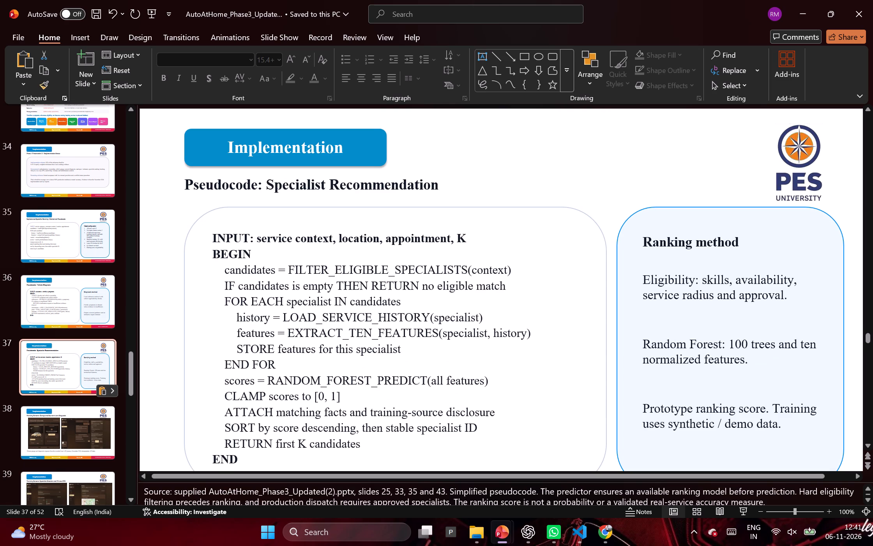
Copy the Invoice and Payment slide from the pseudocode deck and paste it after the Specialist Recommendation slide in the Phase3 presentation.
left_click(533, 493)
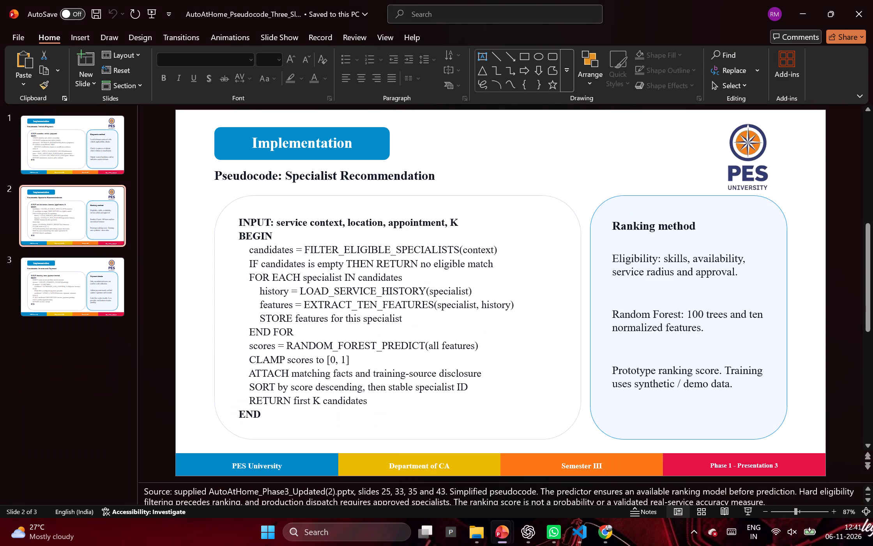
left_click(106, 289)
key("ctrl+c")
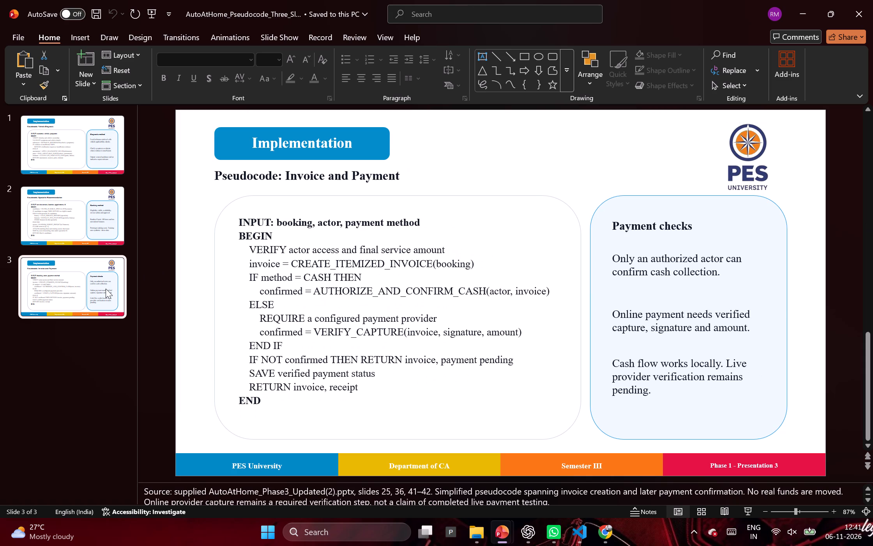
left_click(467, 477)
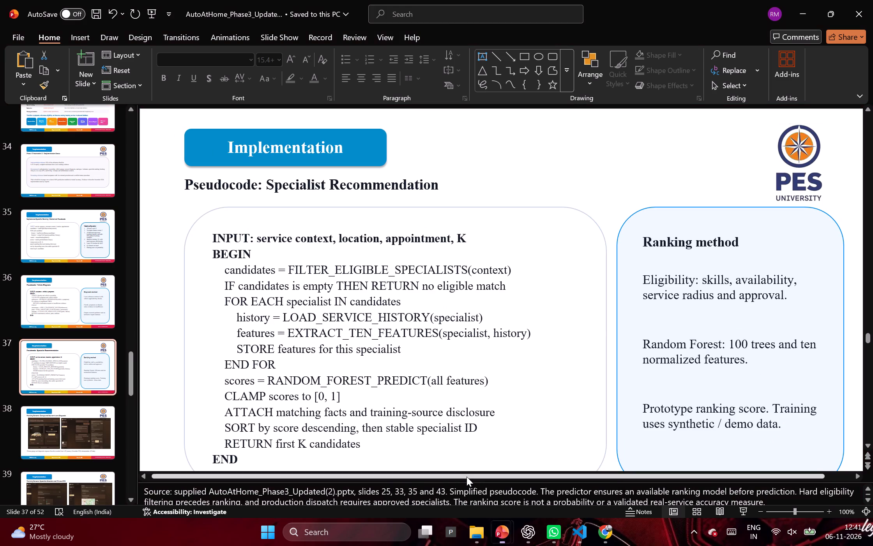
key("ctrl+v")
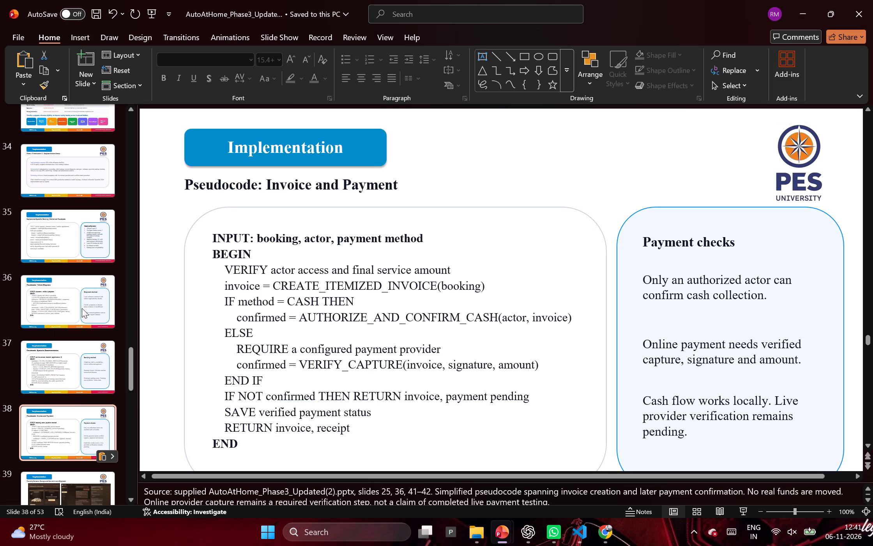
scroll(78, 326, "down", 10)
scroll(78, 326, "up", 9)
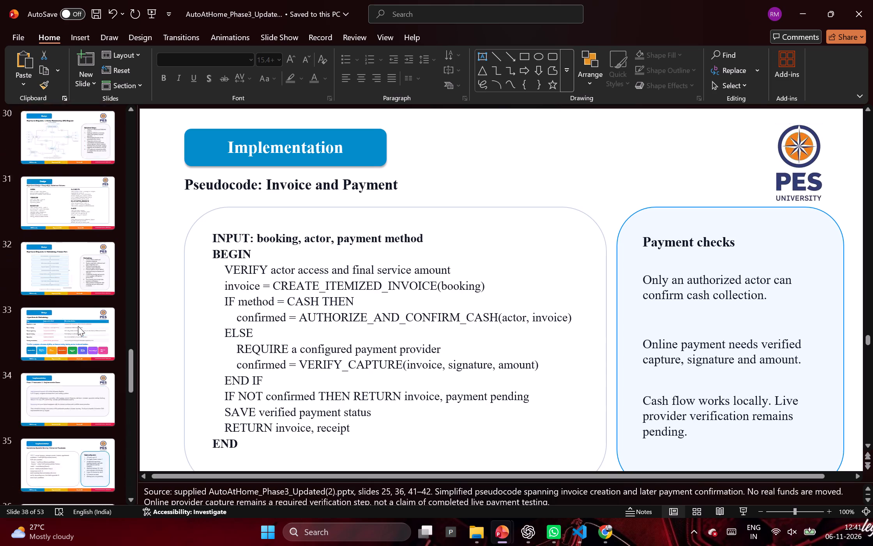
left_click(163, 140)
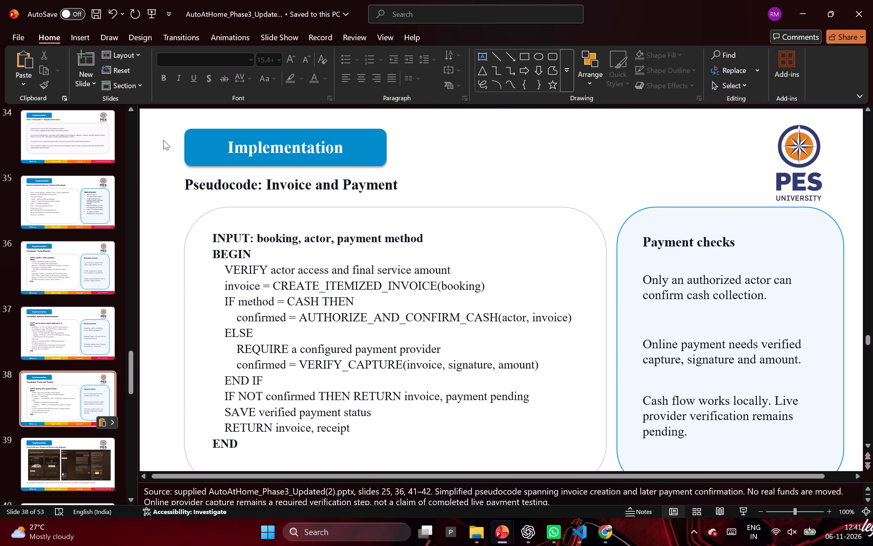
Save the AutoAtHome Phase3 presentation.
key("ctrl+s")
key("ctrl+s")
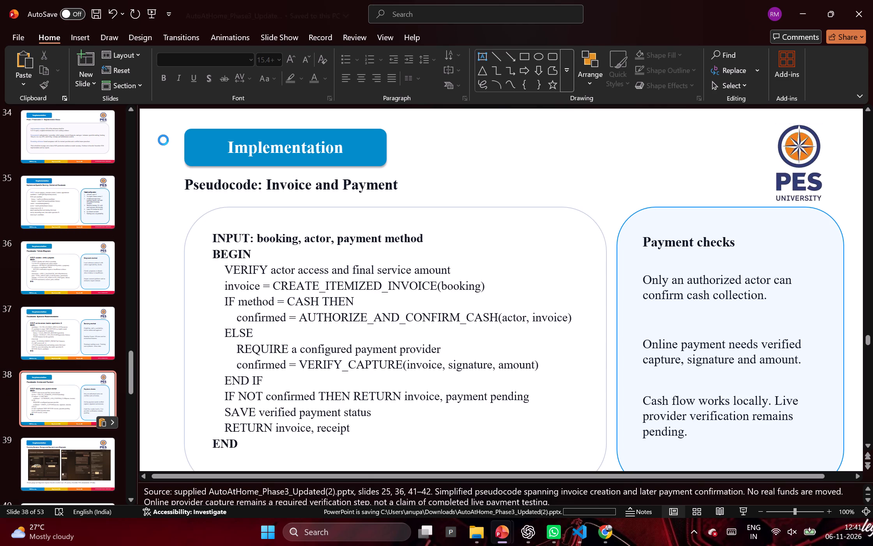
key("ctrl+s")
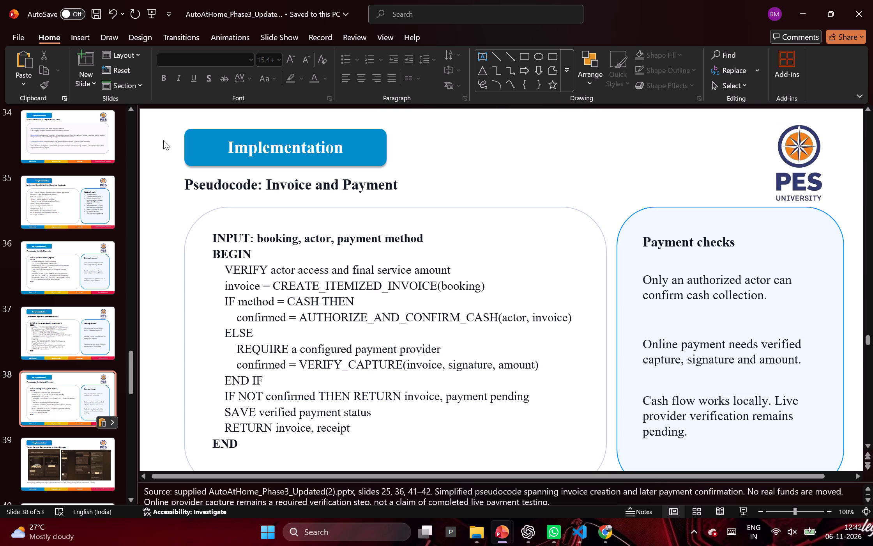
Look through the Working Screens and Software Testing slides up to slide 47, returning to Vehicle Diagnosis on slide 36.
key("Down")
key("Down")
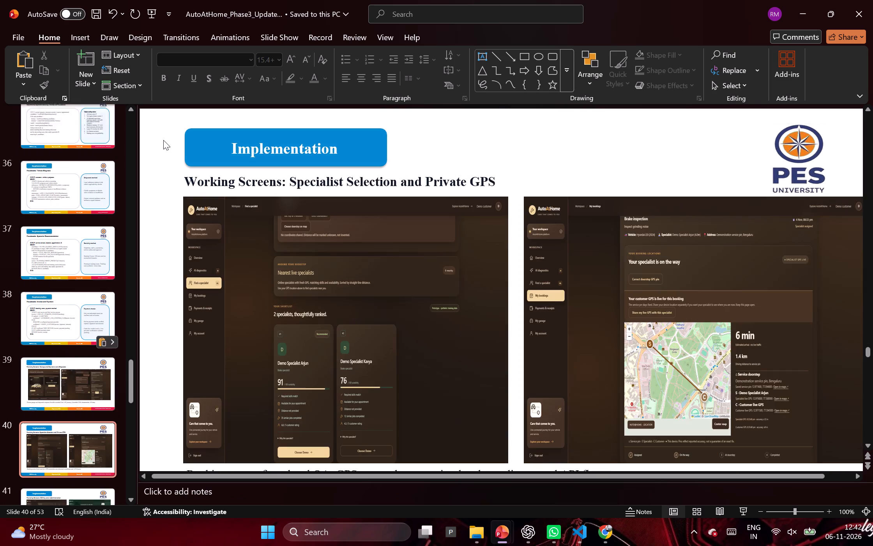
key("Down")
key("Down")
key("Down")
key("Down")
key("Down")
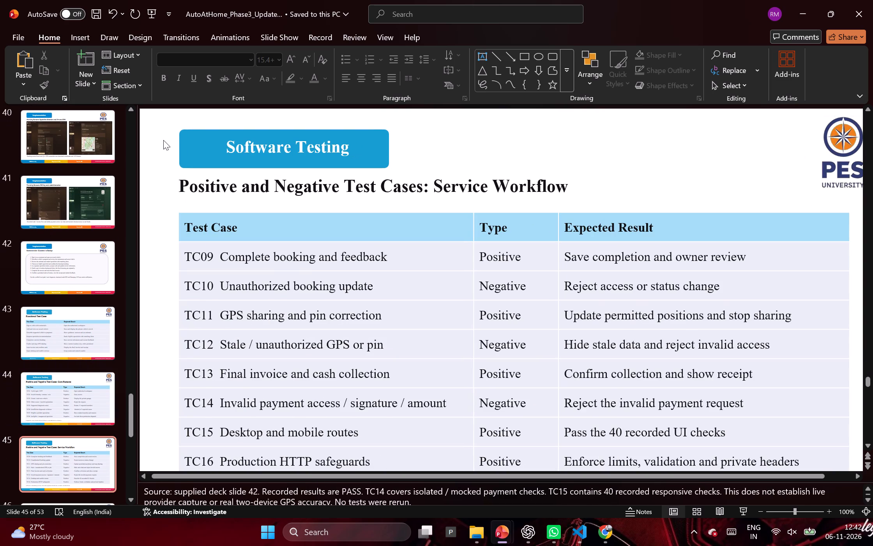
key("Down")
key("Down")
key("Up")
key("Up")
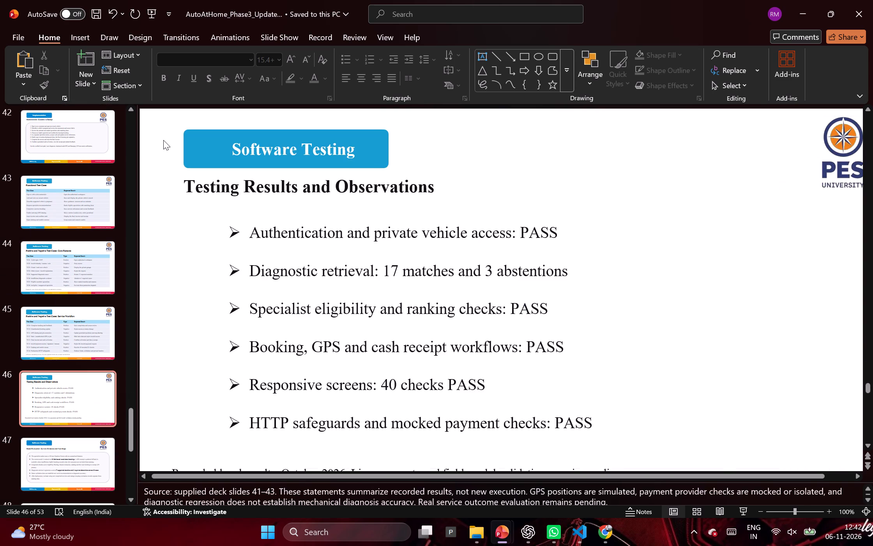
key("Up")
key("Up")
key("Up")
key("Up")
key("Up")
key("Up")
key("Up")
key("Up")
key("Up")
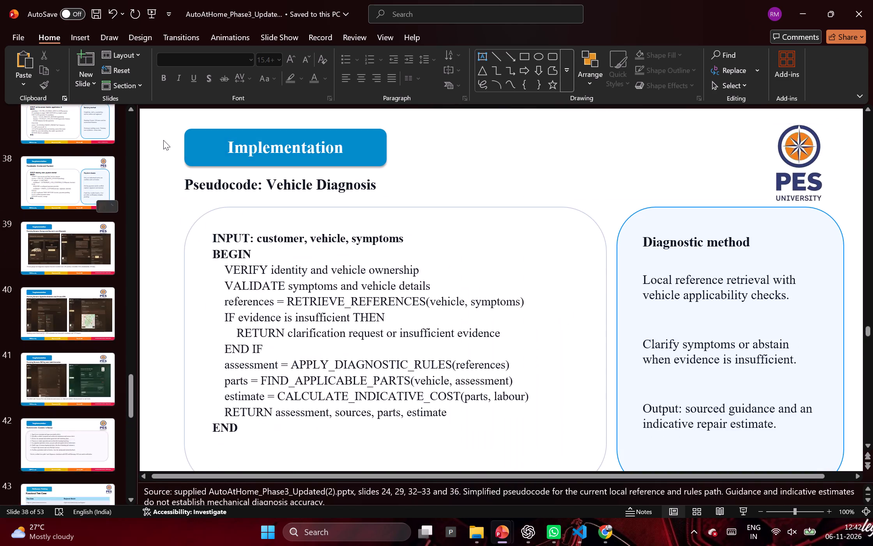
Review the Design section's architecture, diagram, relational schema and methodology slides 27 to 33, ending on slide 33, 'Algorithms & Methodology'.
key("Up")
key("Up")
key("Up")
key("Up")
key("Up")
key("Up")
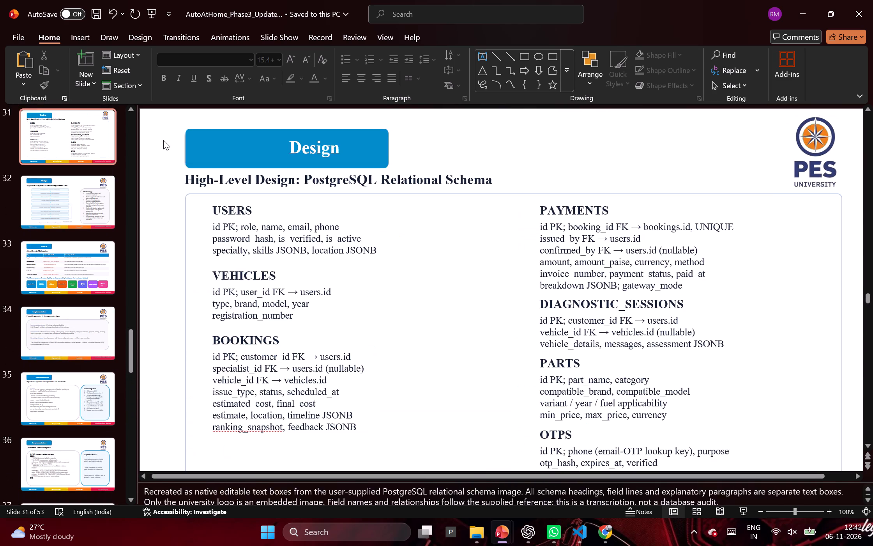
key("Up")
key("Down")
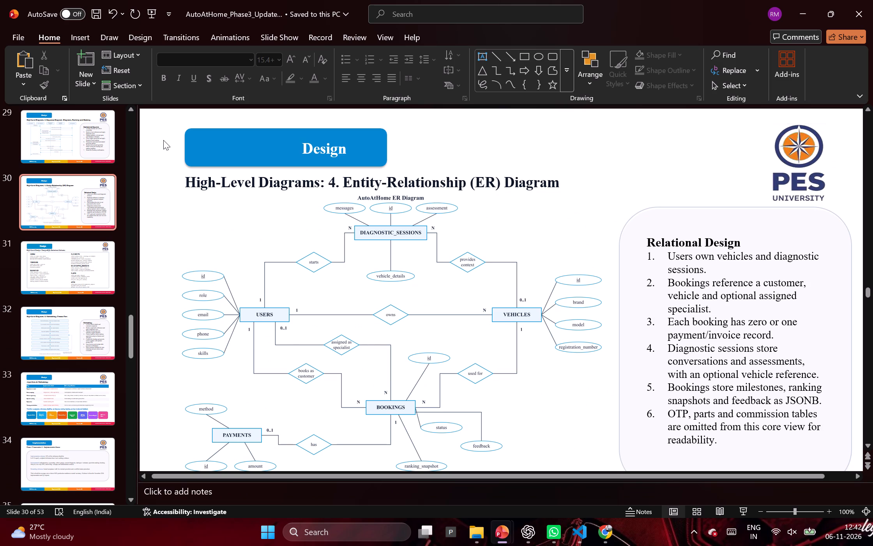
key("Up")
key("Down")
key("Down")
key("Down")
key("Up")
key("Up")
key("Up")
key("Up")
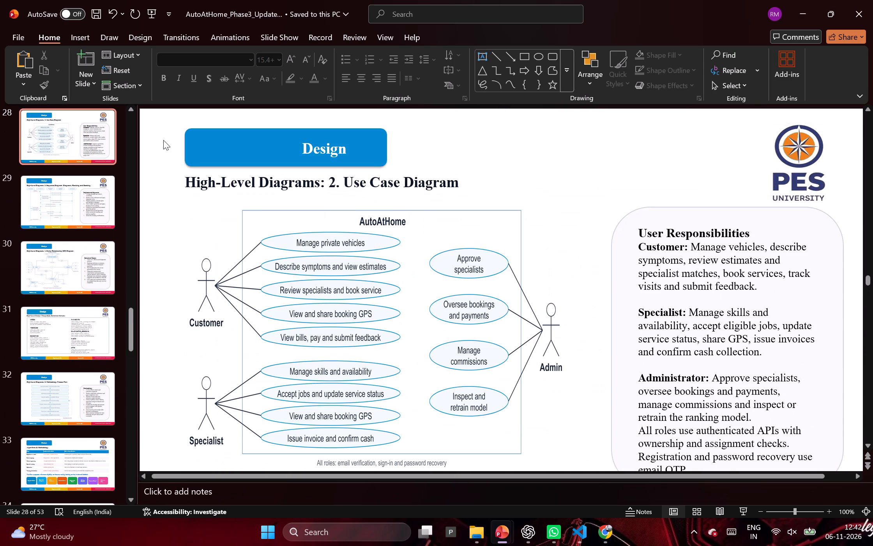
key("Up")
key("Down")
key("Down")
key("Down")
key("Down")
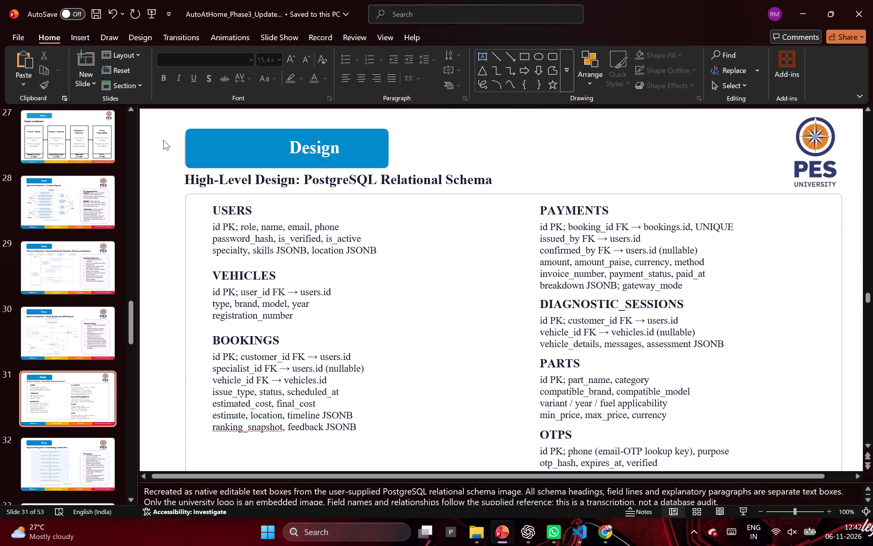
key("Down")
key("Down")
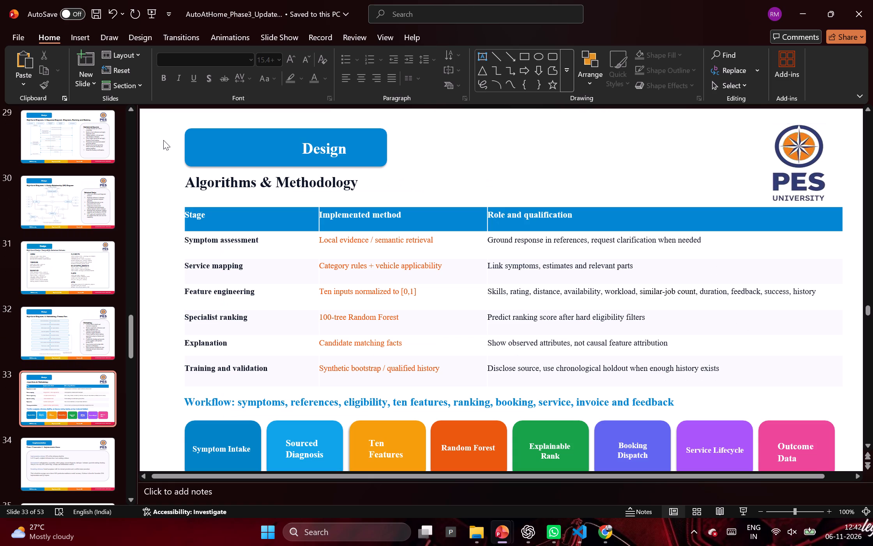
Compare the old specialist ranking pseudocode on slide 35 with the Vehicle Diagnosis pseudocode, ending on slide 36.
key("Right")
key("Right")
key("Right")
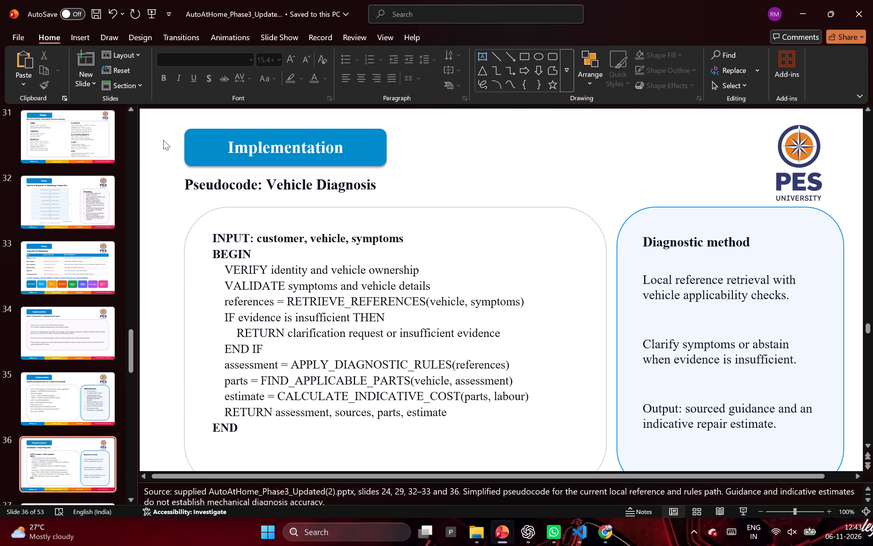
key("Left")
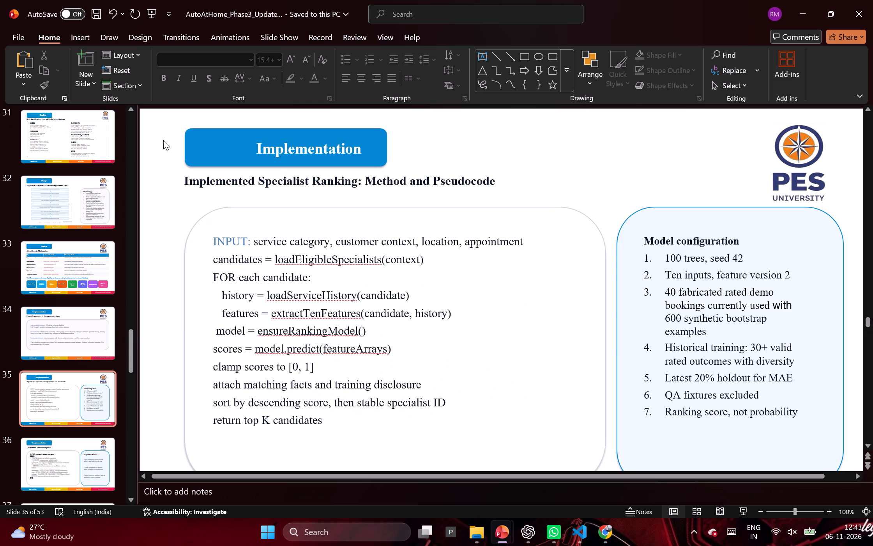
key("Right")
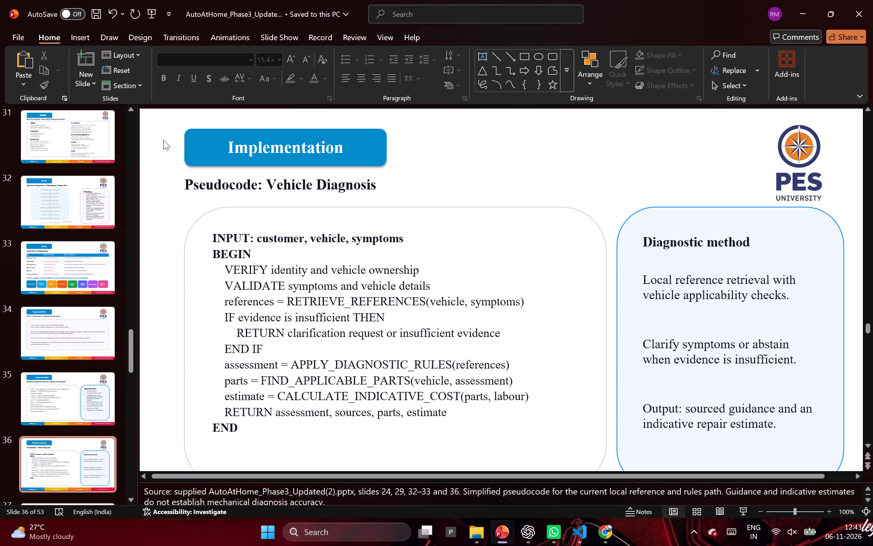